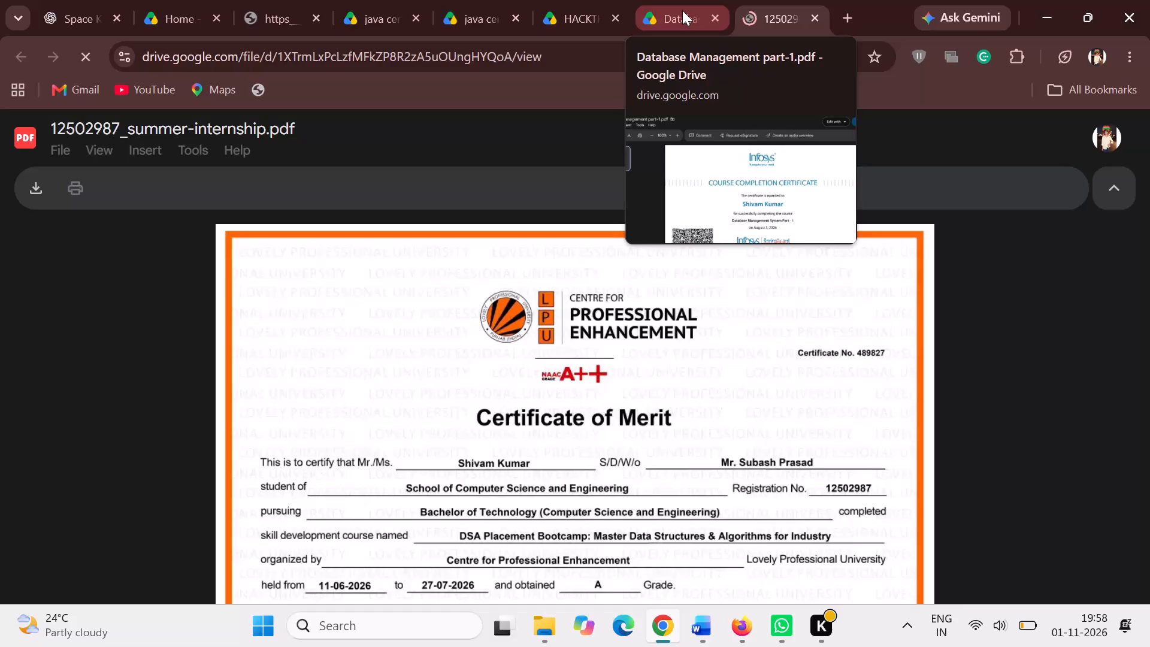
Copy the Drive address of Database Management part-1.pdf in Chrome and use it in Word to hyperlink "Link" in the Database Management System entry.
{"action": "left_click", "coordinate": [682, 10]}
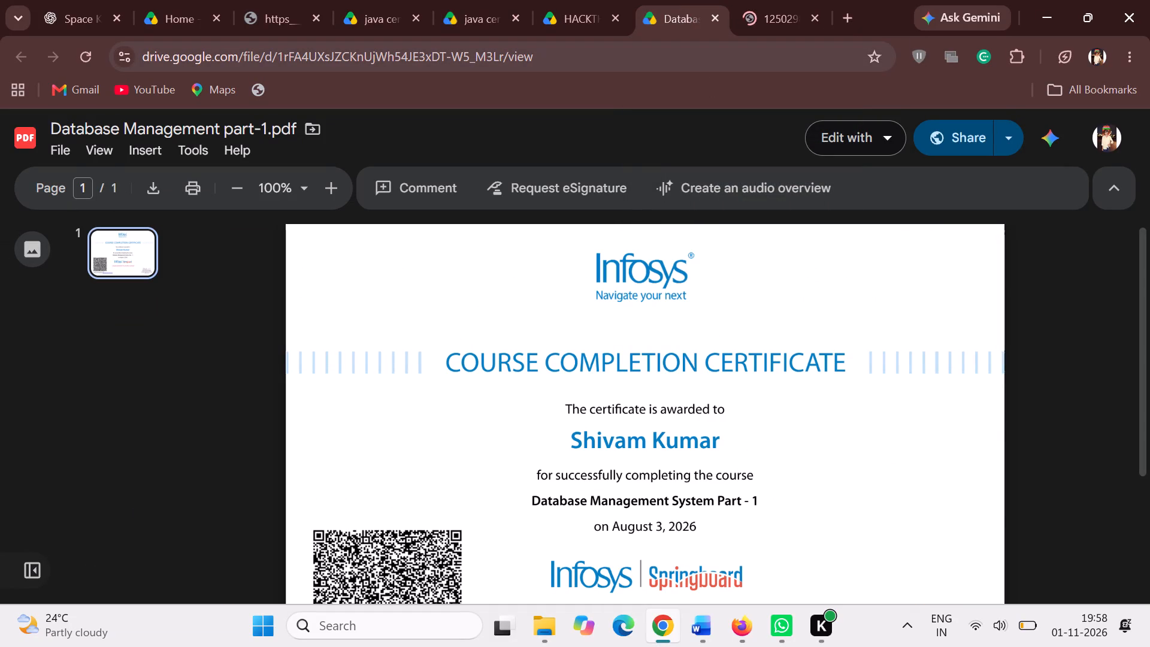
{"action": "left_click", "coordinate": [648, 59]}
{"action": "key", "text": "ctrl+c"}
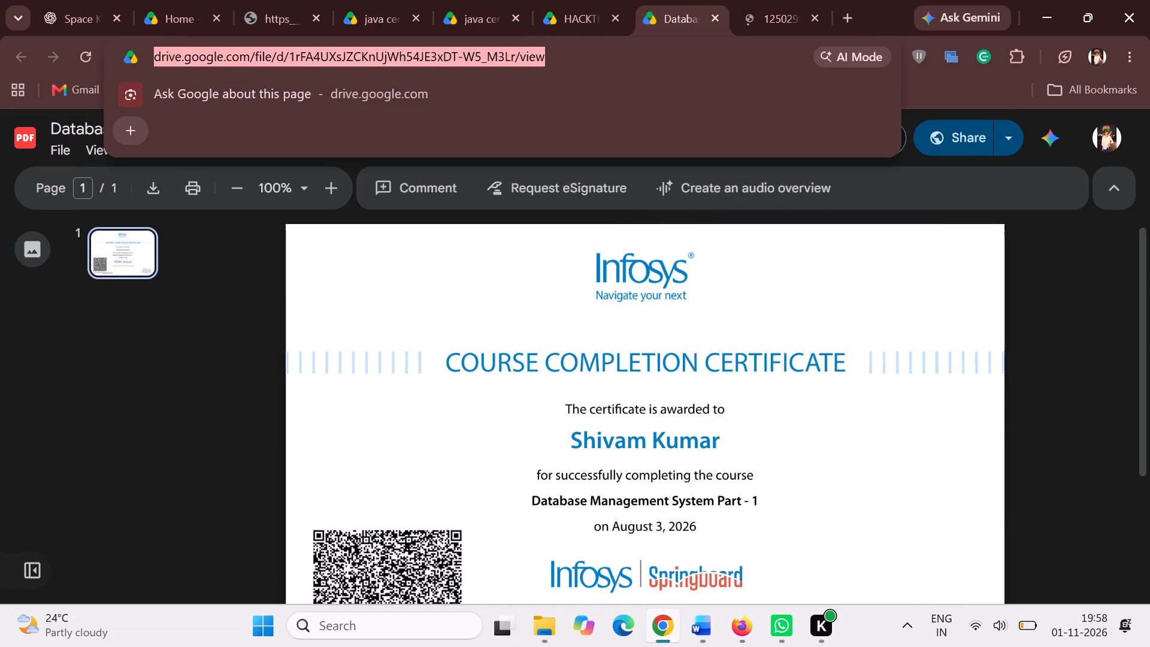
{"action": "left_click", "coordinate": [648, 59]}
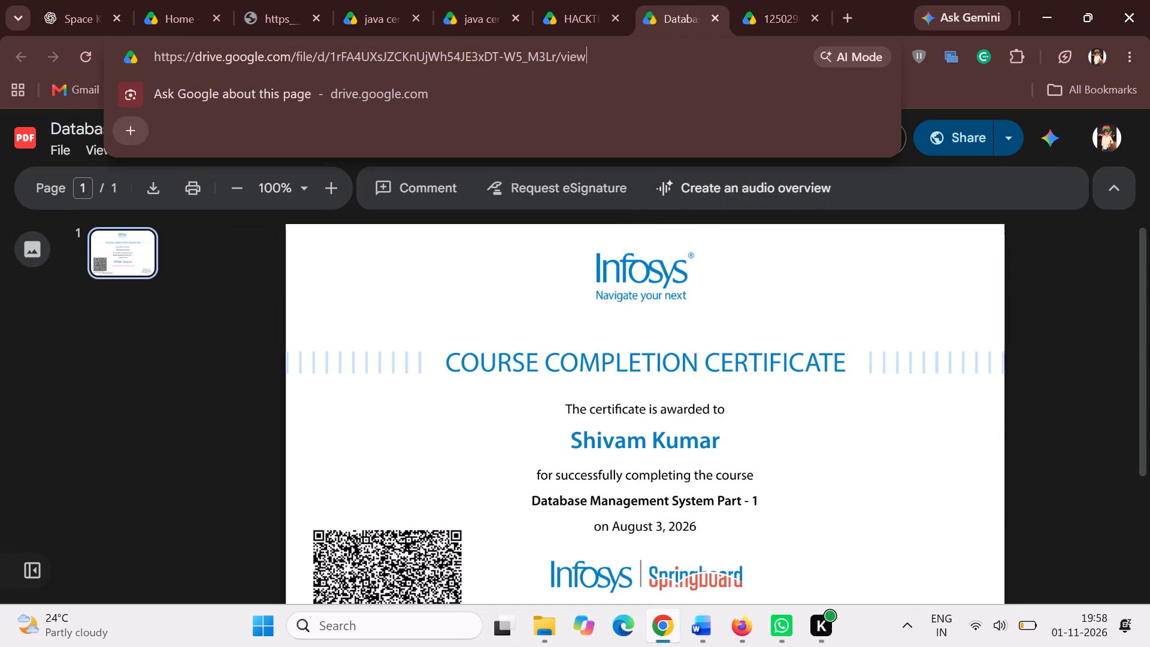
{"action": "left_click", "coordinate": [709, 626]}
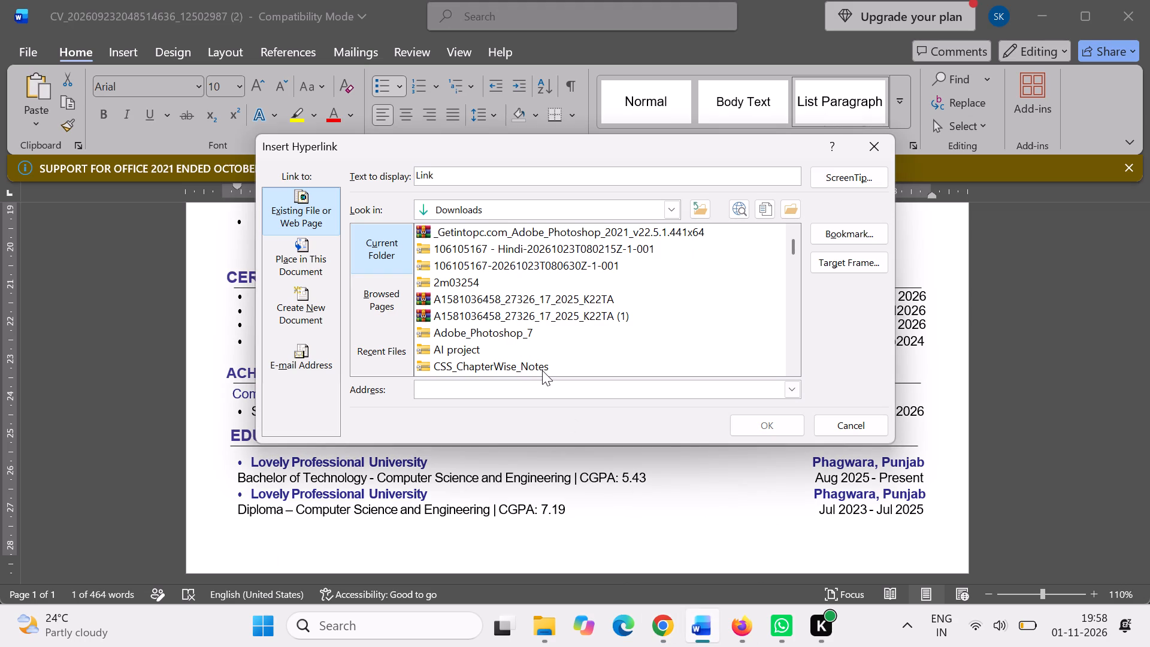
{"action": "left_click", "coordinate": [543, 386]}
{"action": "key", "text": "ctrl+v"}
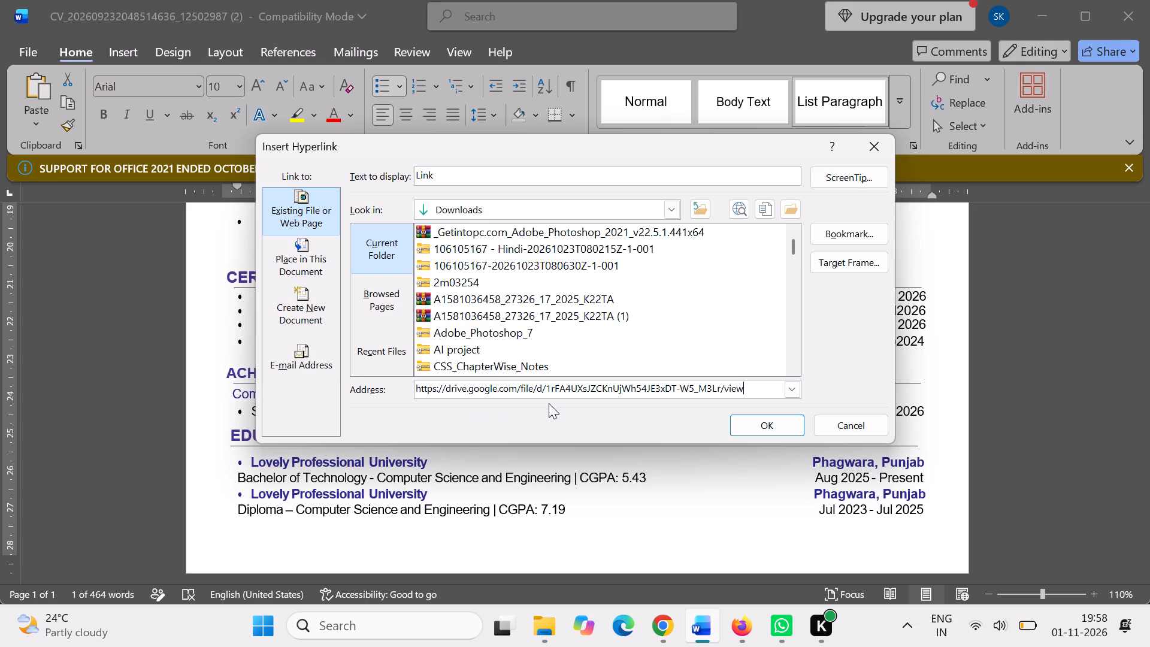
{"action": "left_click", "coordinate": [761, 425]}
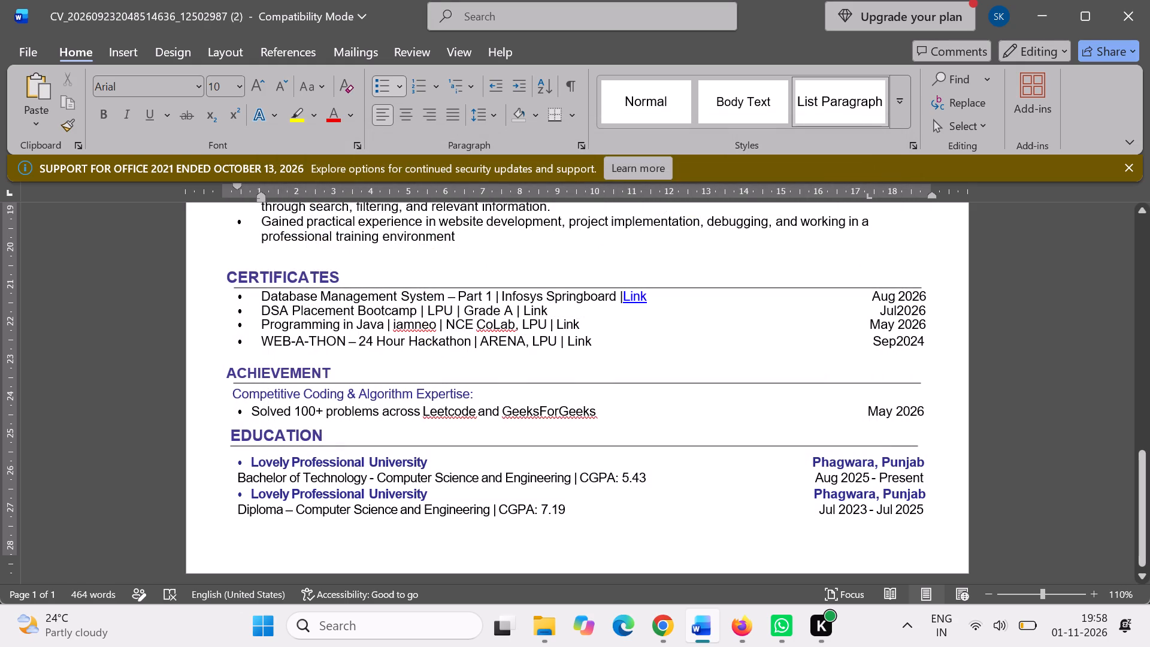
Hyperlink "Link" in the DSA Placement Bootcamp entry to the Drive address of the summer-internship PDF, copied from Chrome.
{"action": "left_click", "coordinate": [553, 316]}
{"action": "left_click_drag", "start_coordinate": [546, 309], "coordinate": [525, 310]}
{"action": "left_click_drag", "start_coordinate": [525, 310], "coordinate": [525, 310]}
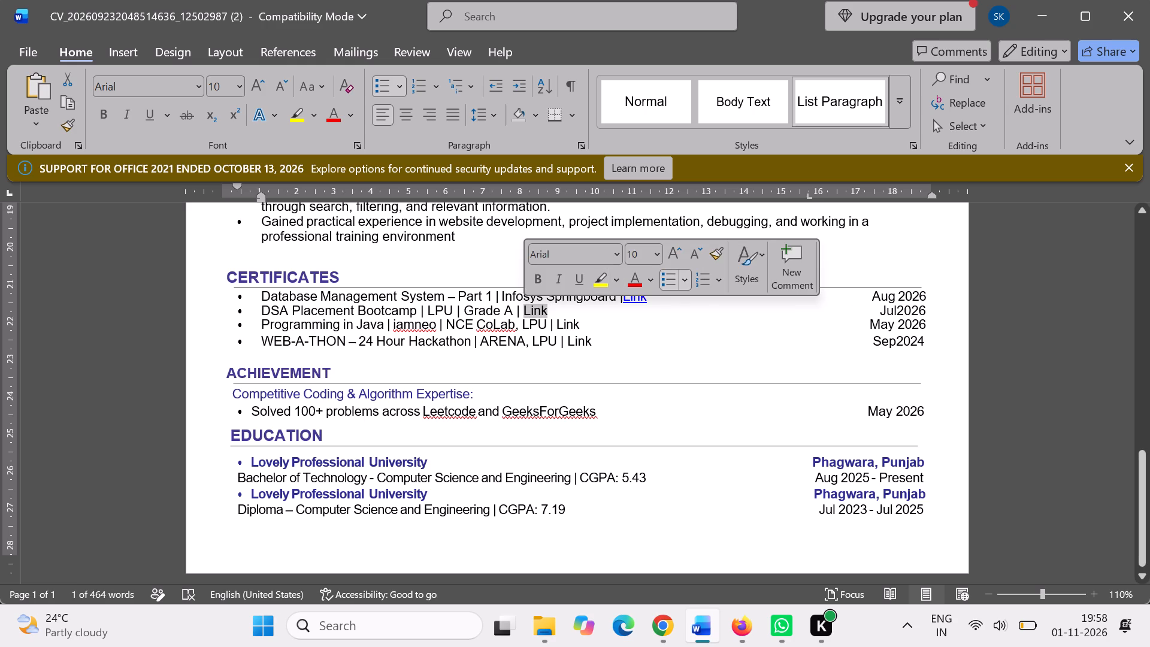
{"action": "right_click", "coordinate": [537, 309]}
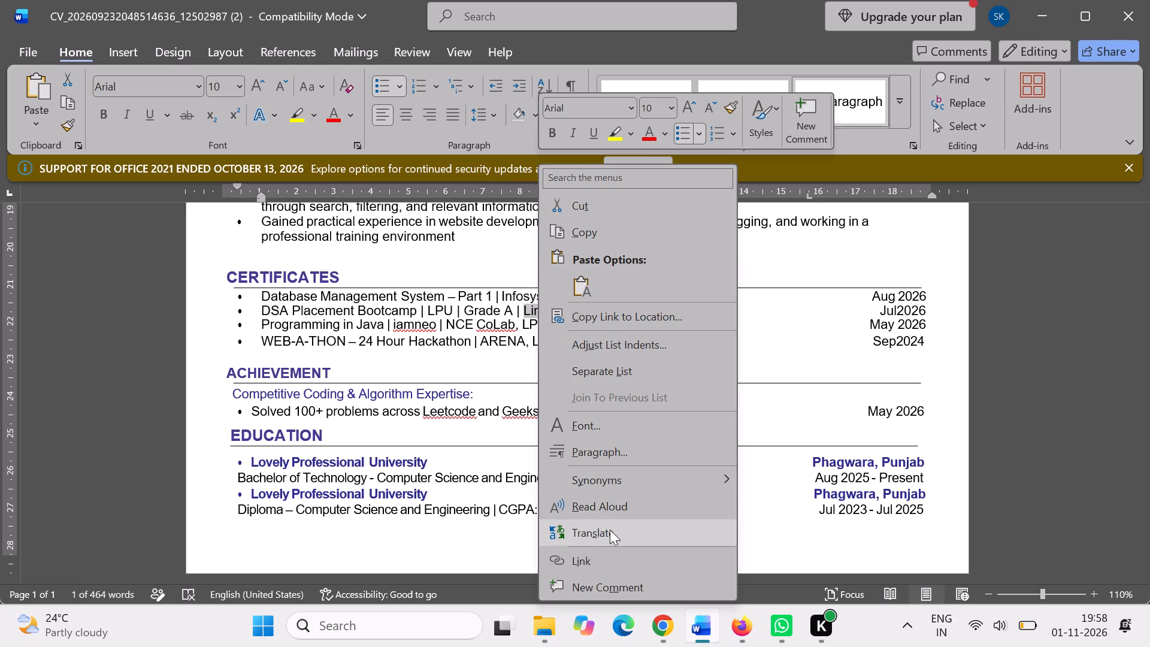
{"action": "left_click", "coordinate": [628, 560]}
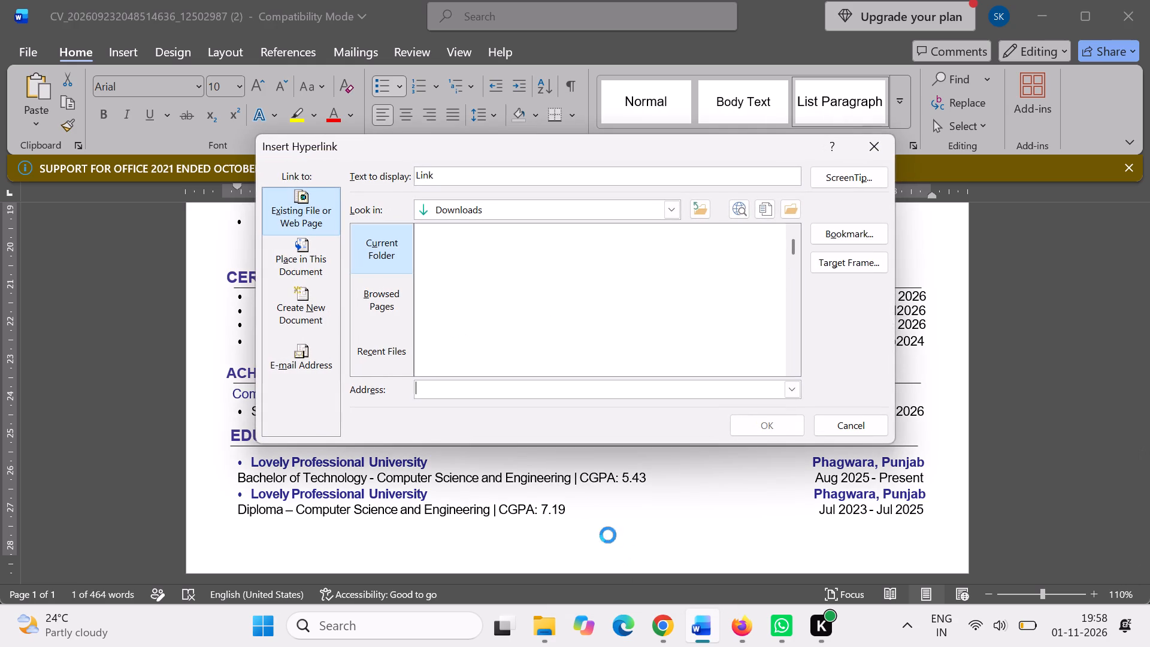
{"action": "left_click", "coordinate": [462, 389]}
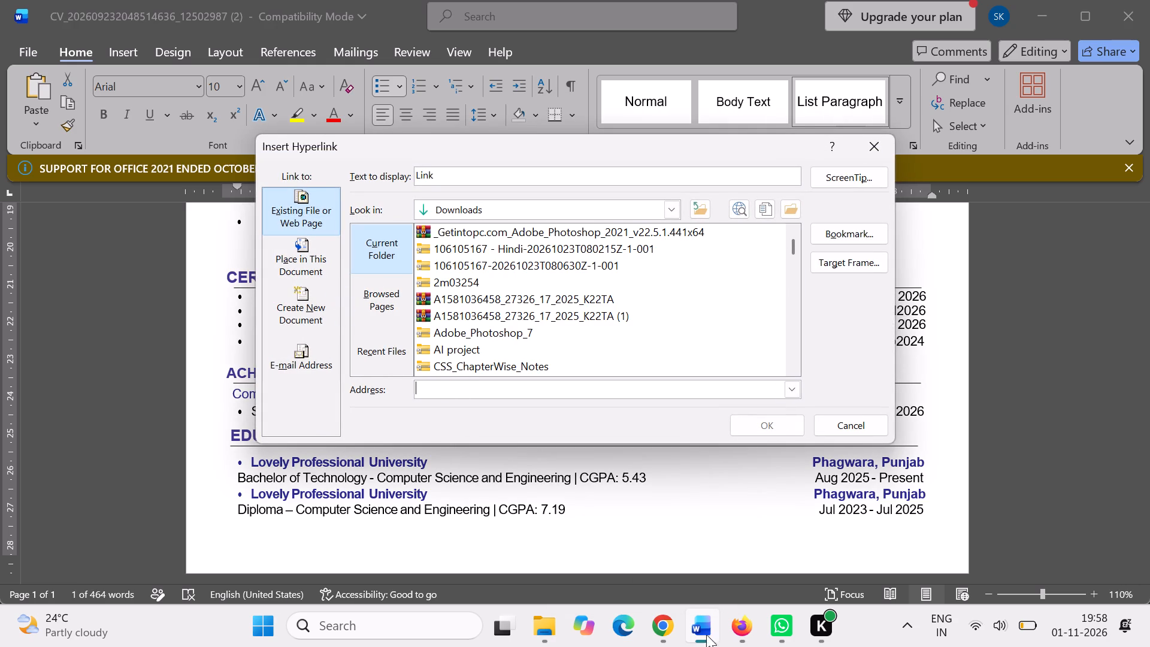
{"action": "left_click", "coordinate": [660, 632]}
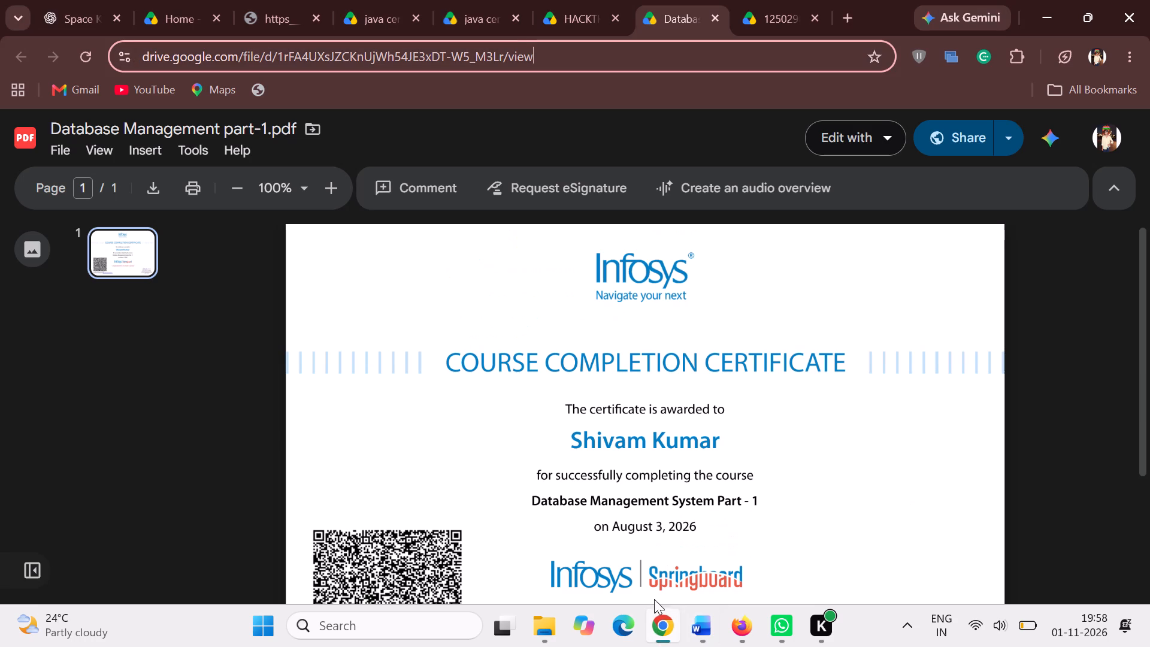
{"action": "left_click", "coordinate": [764, 16]}
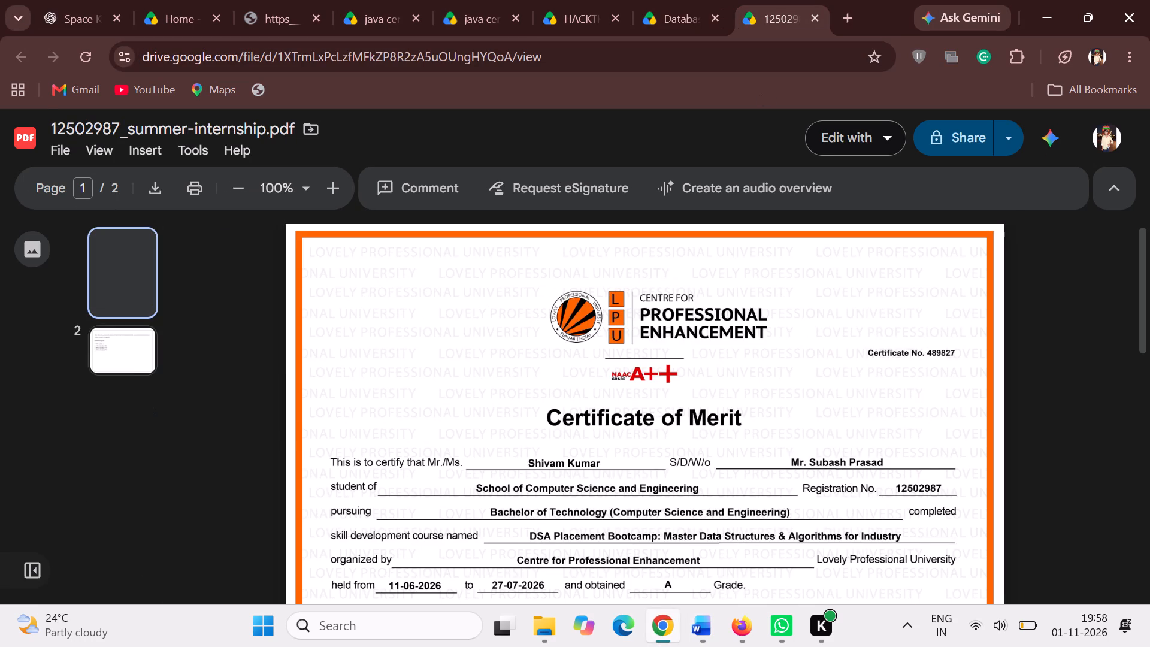
{"action": "scroll", "coordinate": [777, 383], "scroll_direction": "down", "scroll_amount": 5}
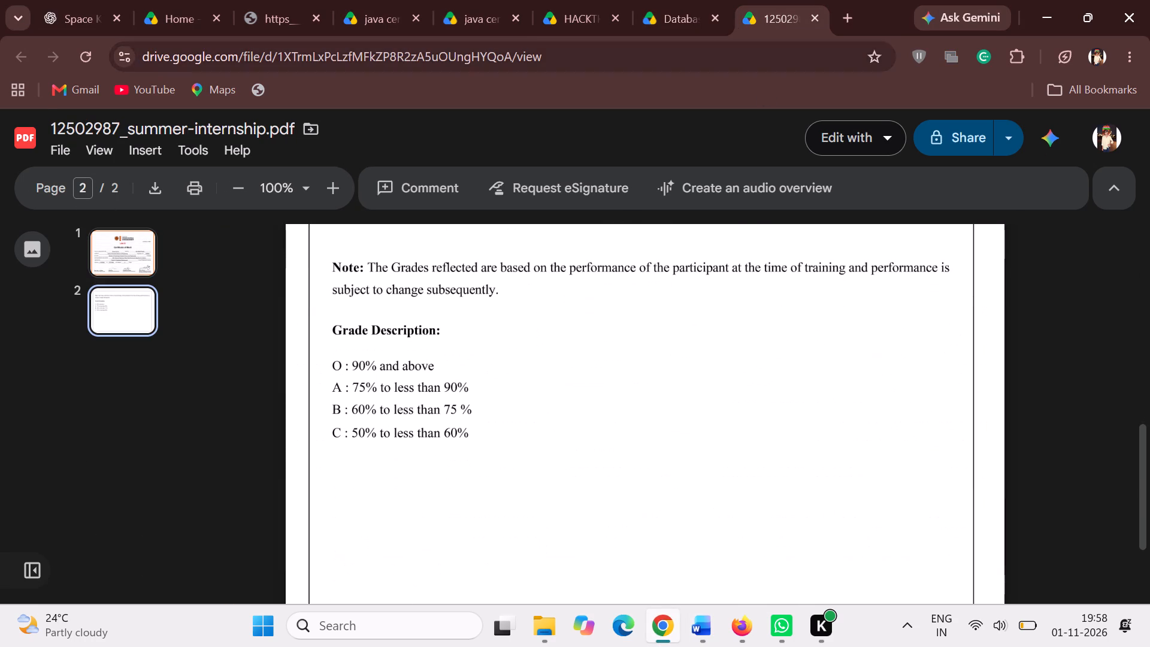
{"action": "left_click", "coordinate": [546, 55]}
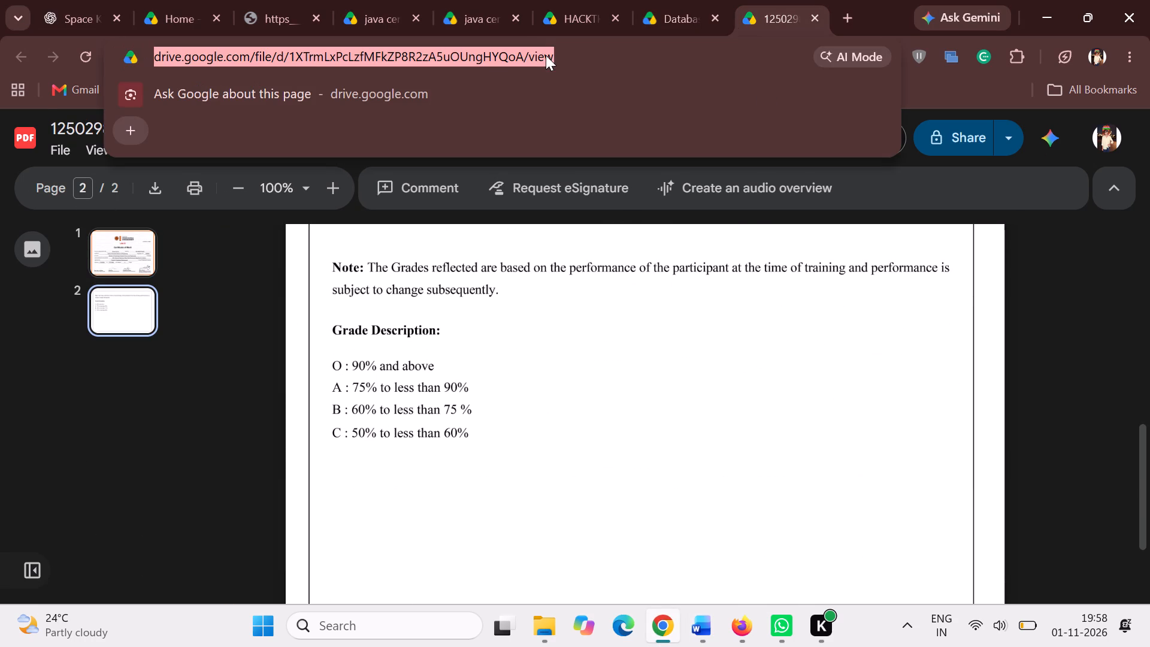
{"action": "key", "text": "ctrl+c"}
{"action": "left_click", "coordinate": [546, 55]}
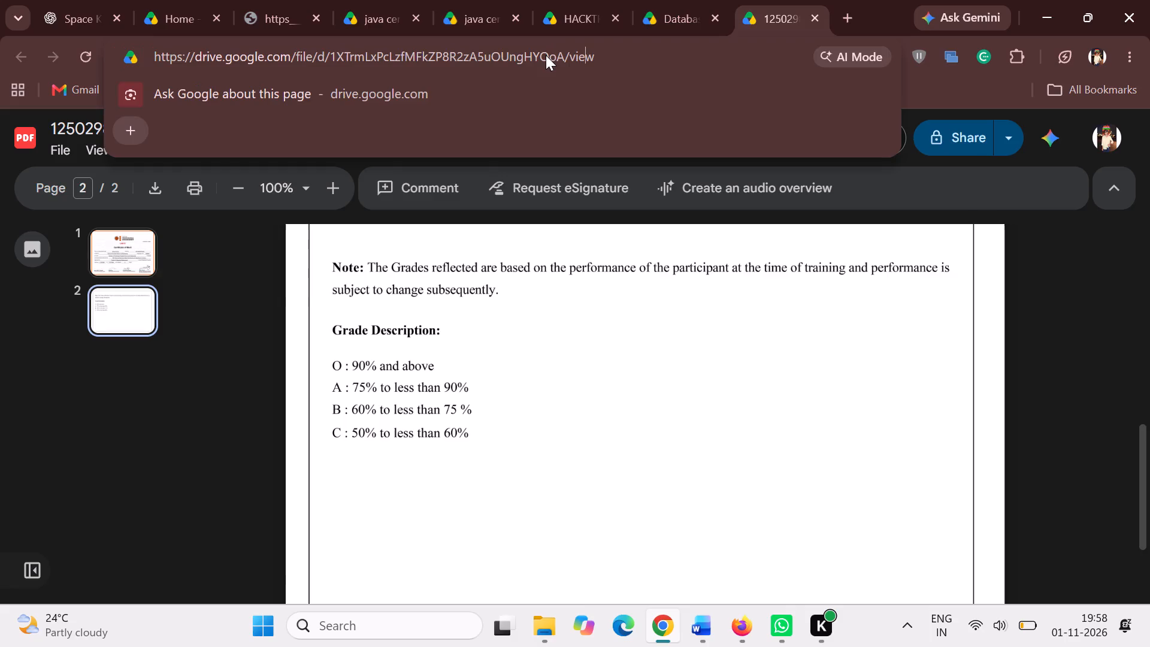
{"action": "left_click", "coordinate": [703, 628]}
{"action": "key", "text": "ctrl+v"}
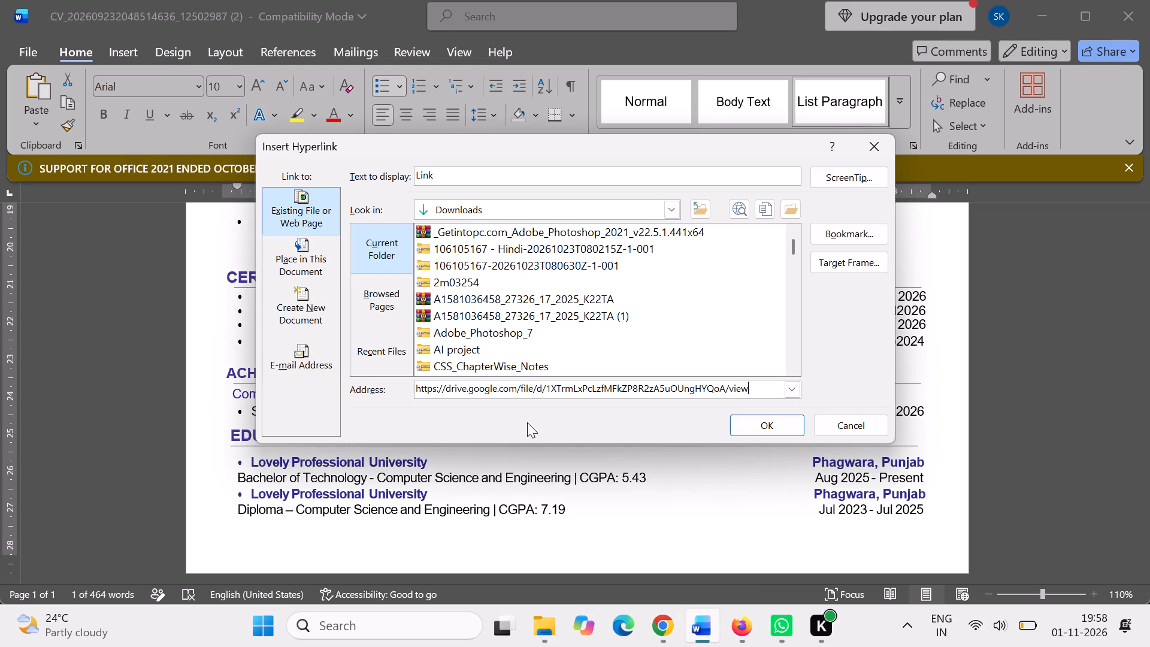
{"action": "left_click", "coordinate": [745, 425]}
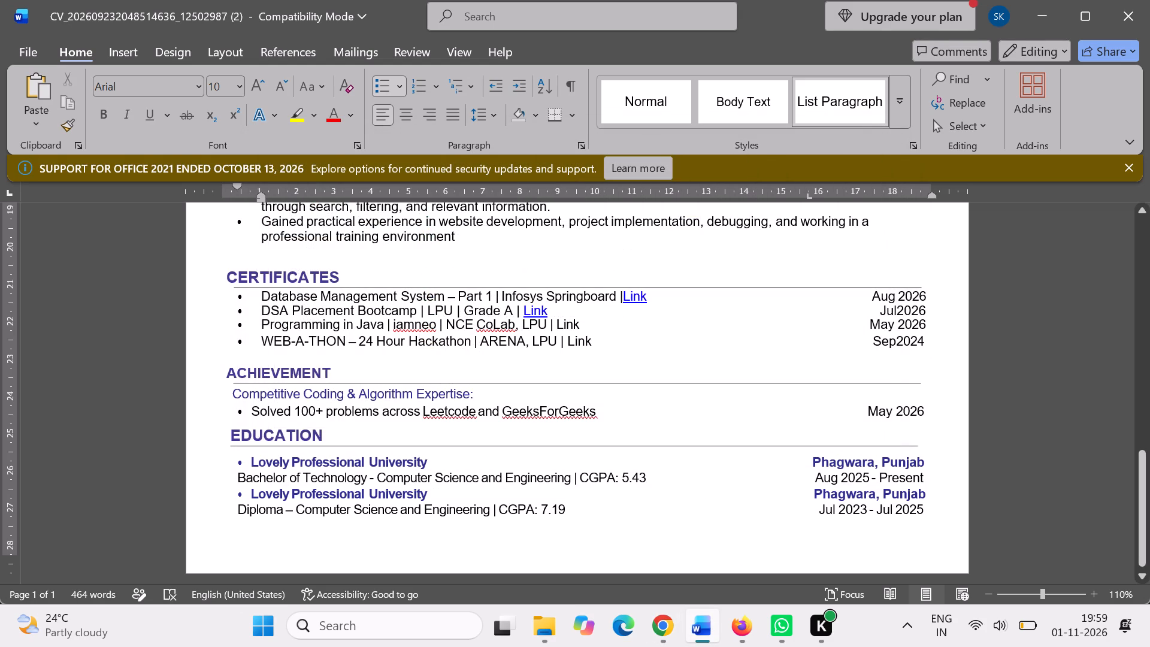
Hyperlink "Link" in the Programming in Java entry to the Drive address of java certificate.pdf, copied from Chrome.
{"action": "left_click_drag", "start_coordinate": [582, 325], "coordinate": [553, 325]}
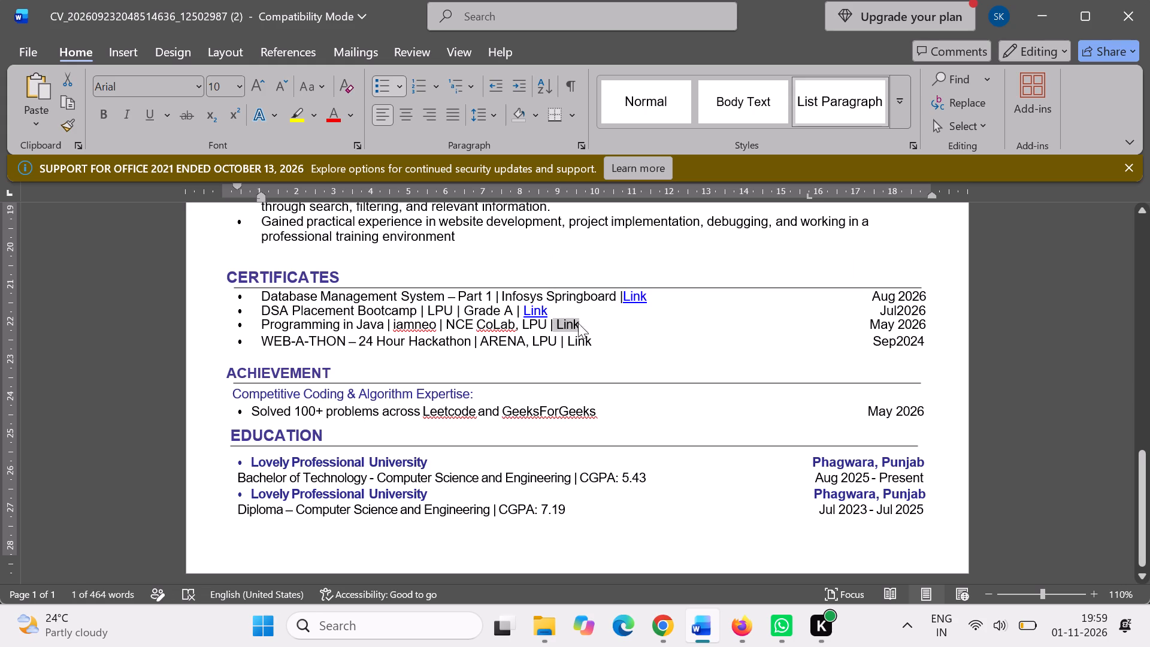
{"action": "right_click", "coordinate": [574, 319]}
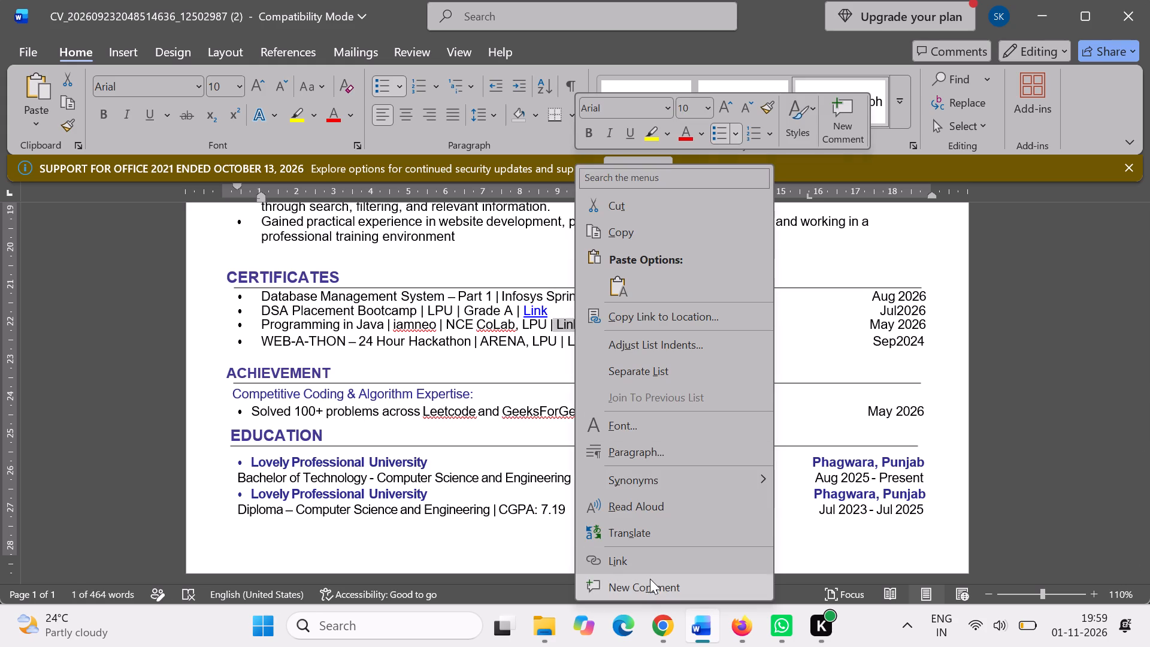
{"action": "left_click", "coordinate": [650, 562]}
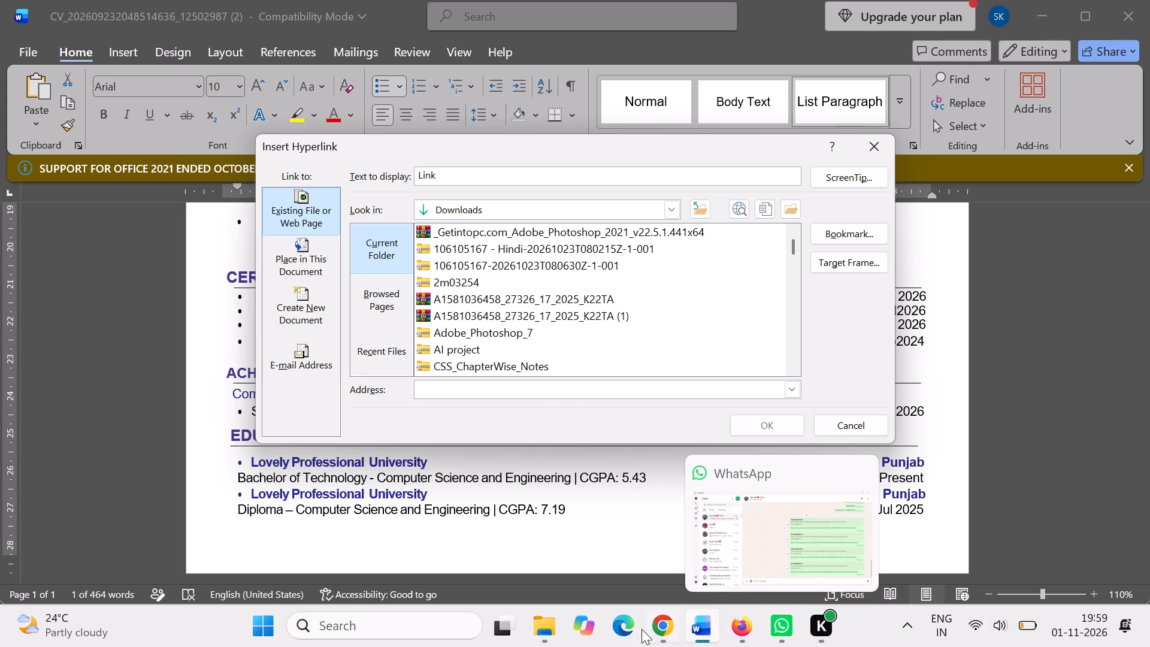
{"action": "left_click", "coordinate": [659, 631]}
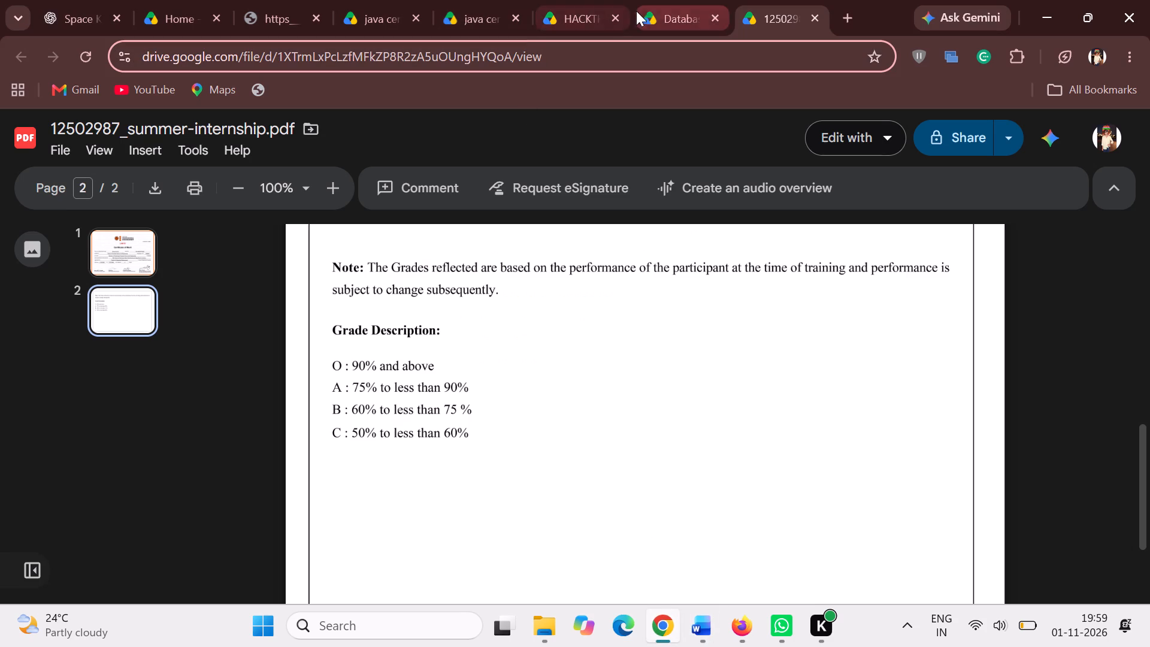
{"action": "left_click", "coordinate": [595, 10]}
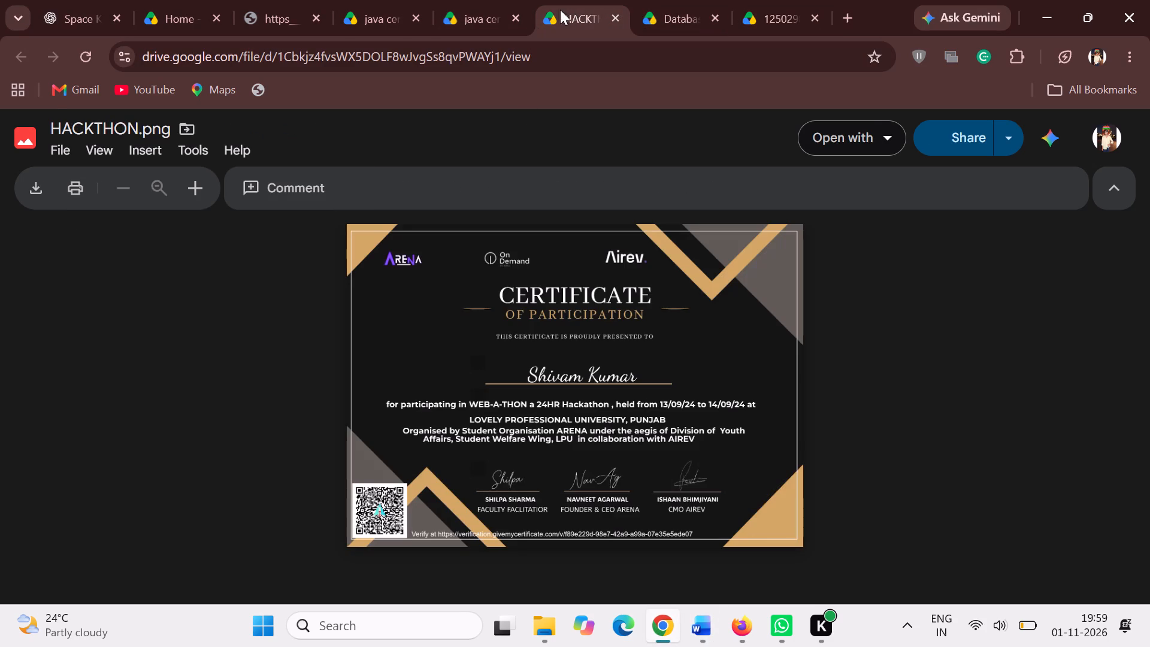
{"action": "left_click", "coordinate": [485, 12]}
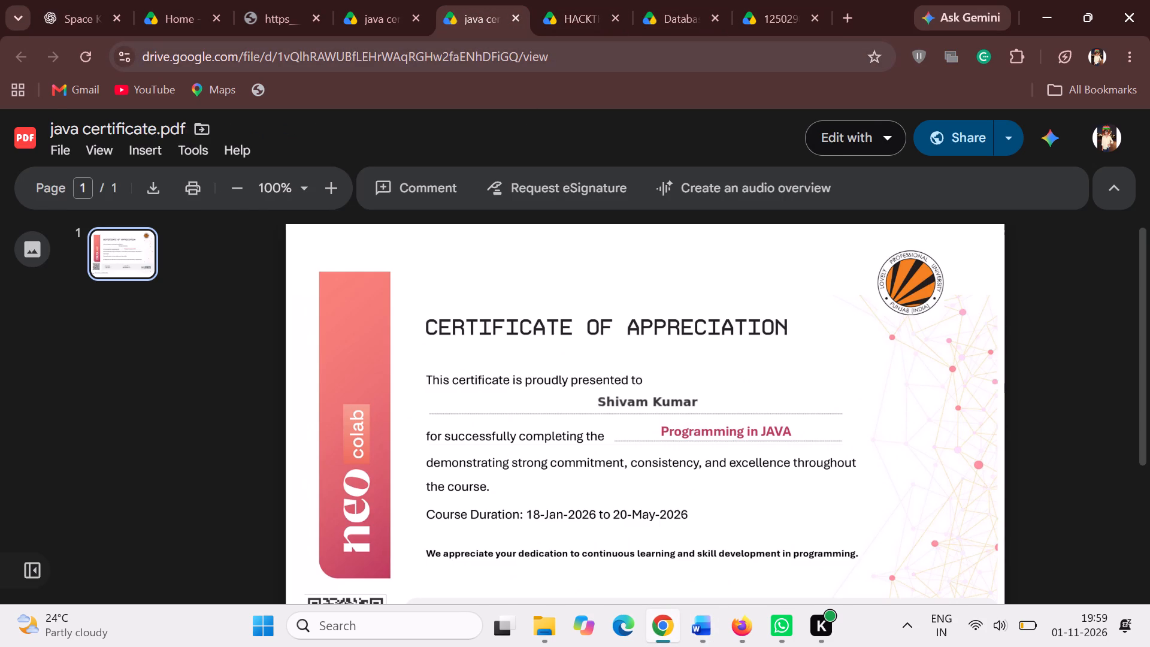
{"action": "left_click", "coordinate": [576, 55]}
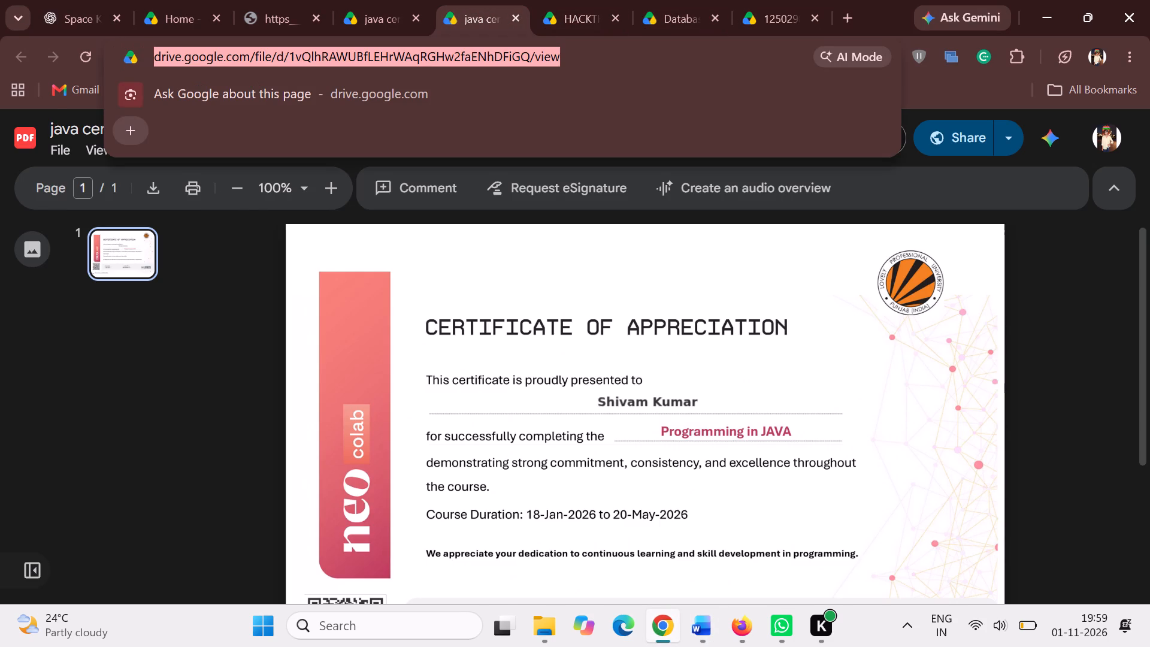
{"action": "key", "text": "ctrl+c"}
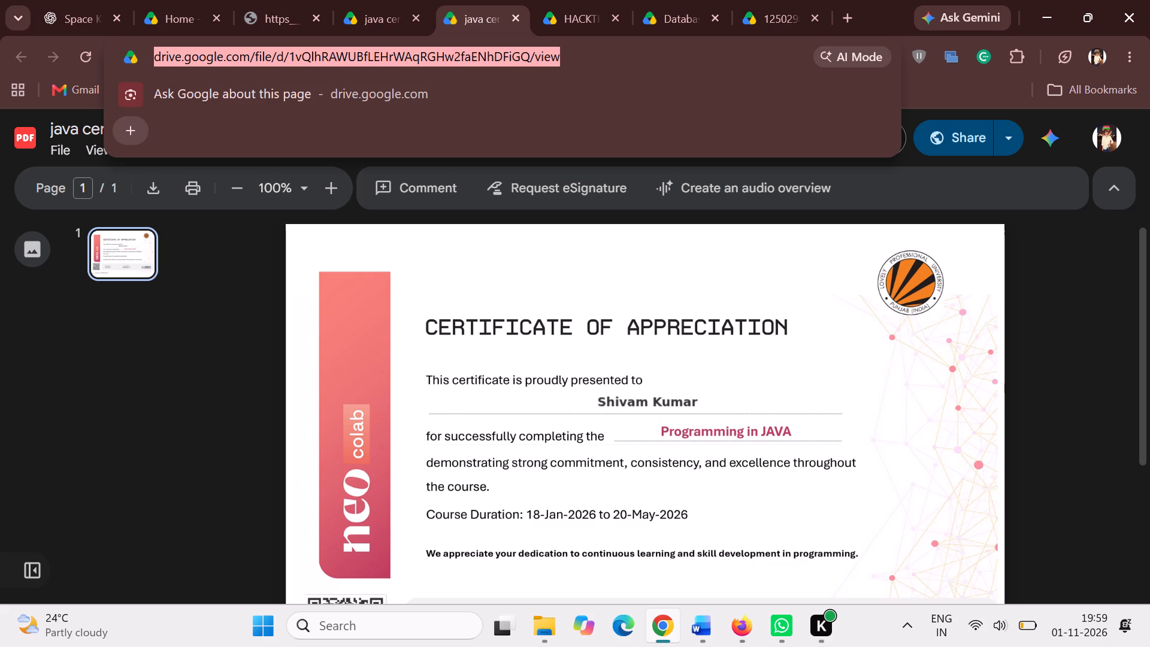
{"action": "left_click", "coordinate": [576, 55]}
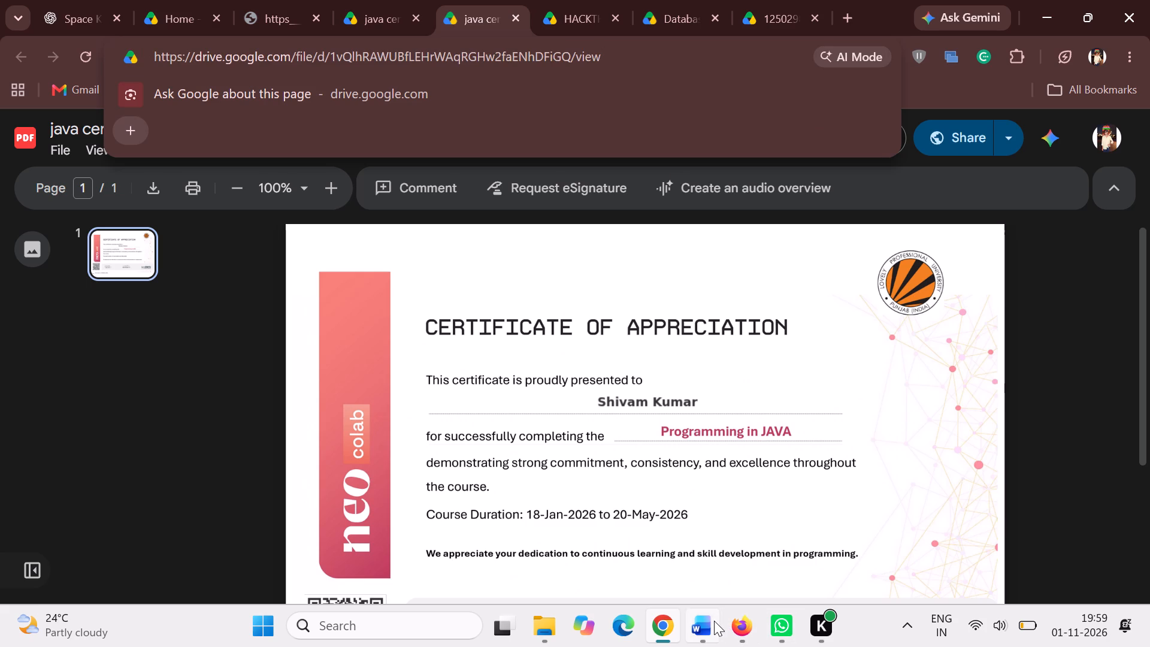
{"action": "left_click", "coordinate": [713, 624]}
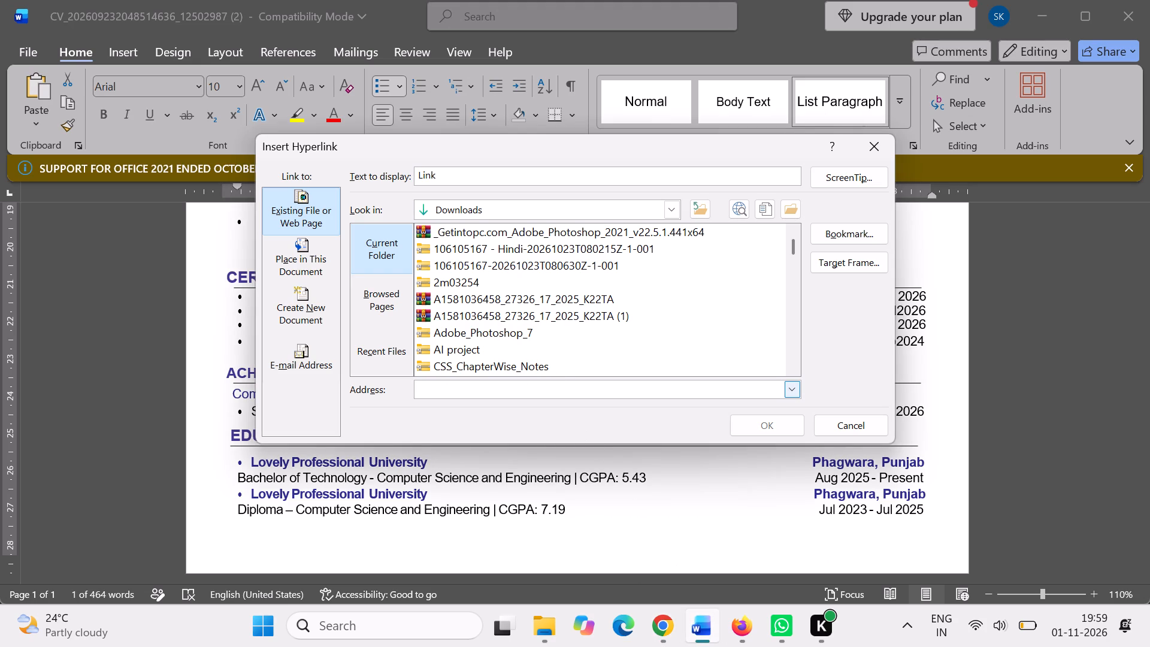
{"action": "left_click", "coordinate": [556, 382]}
{"action": "key", "text": "ctrl+v"}
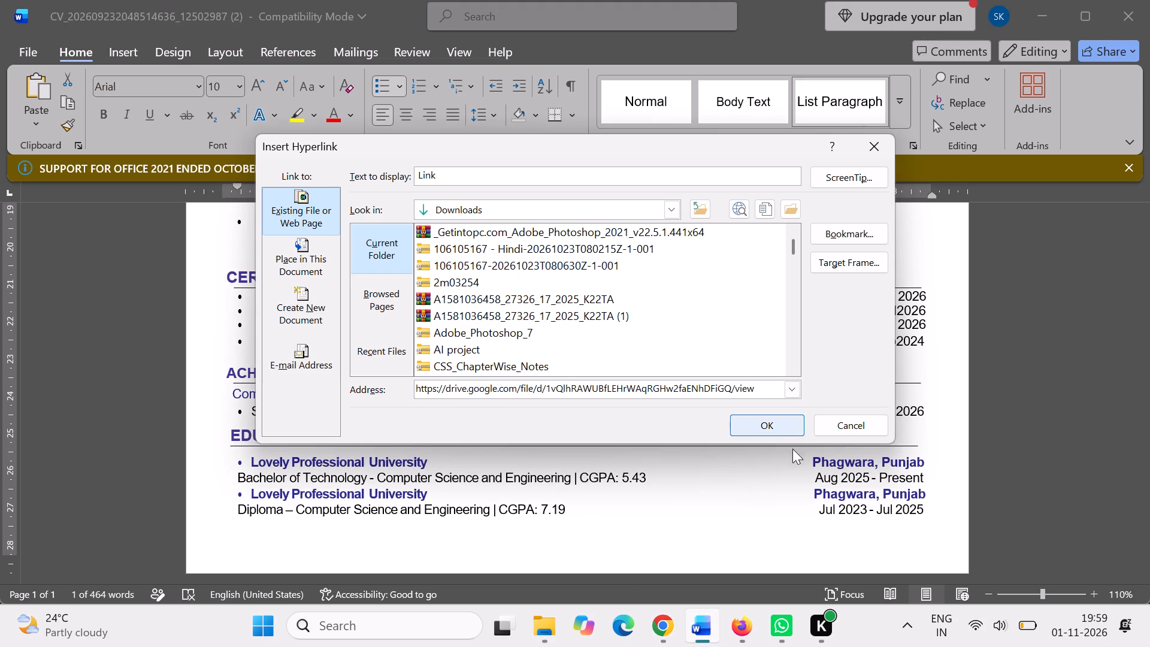
{"action": "left_click", "coordinate": [782, 427]}
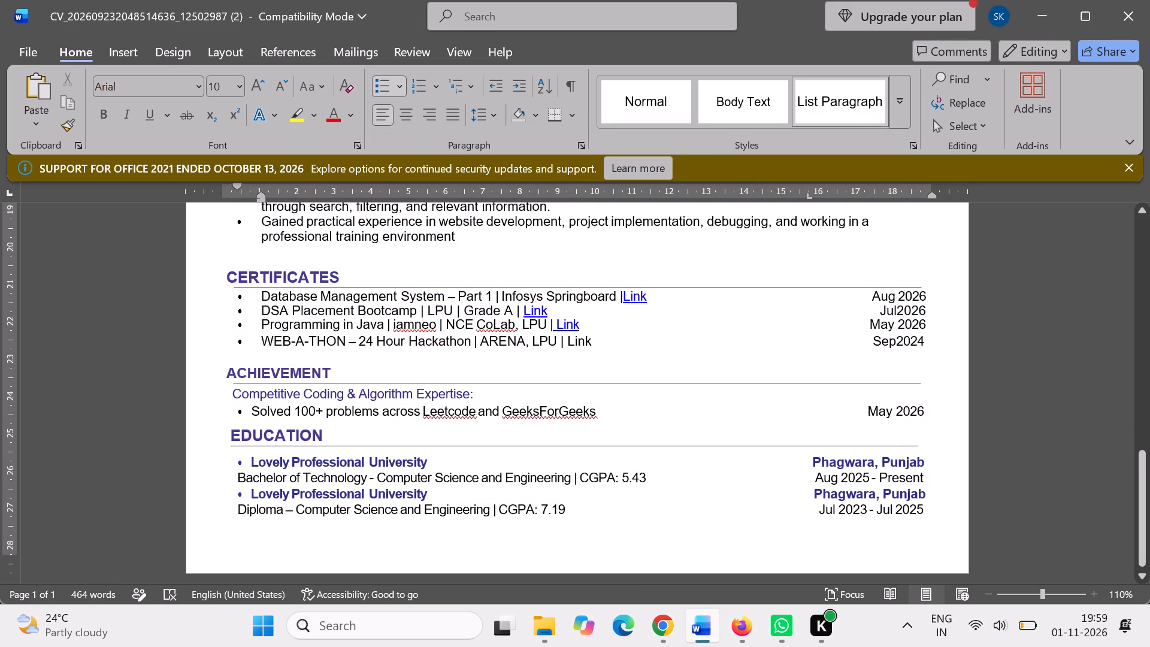
Hyperlink "Link" in the WEB-A-THON entry to the Drive address of HACKTHON.png, copied from Chrome.
{"action": "left_click", "coordinate": [589, 341]}
{"action": "left_click_drag", "start_coordinate": [594, 343], "coordinate": [588, 343]}
{"action": "left_click_drag", "start_coordinate": [588, 343], "coordinate": [566, 342]}
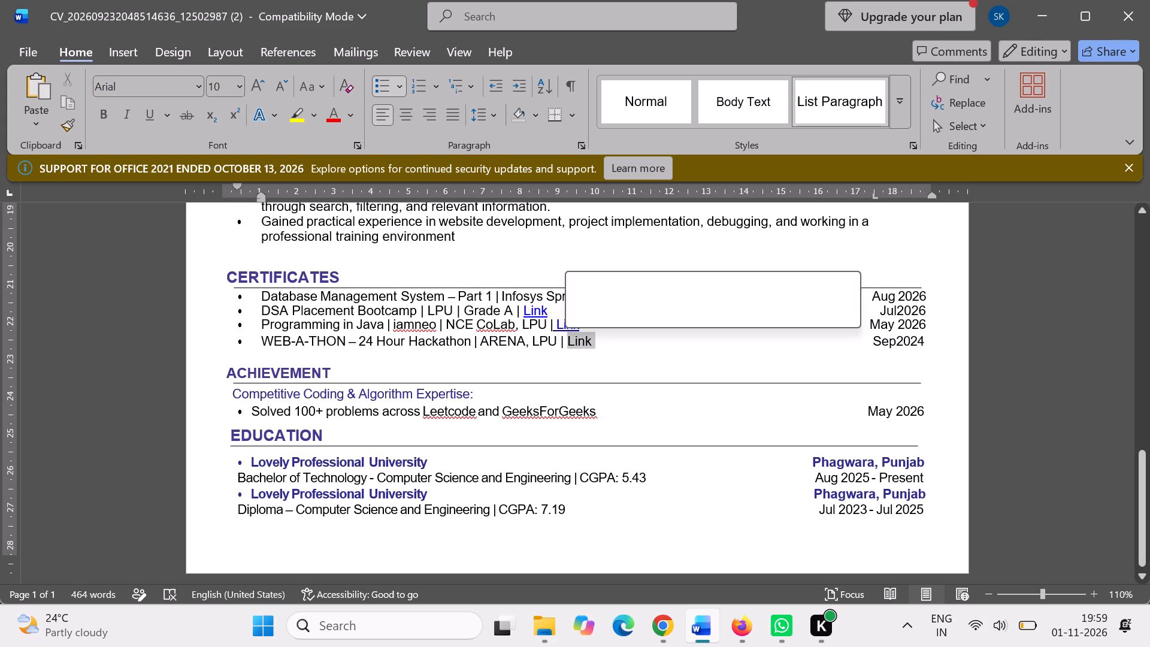
{"action": "right_click", "coordinate": [581, 337]}
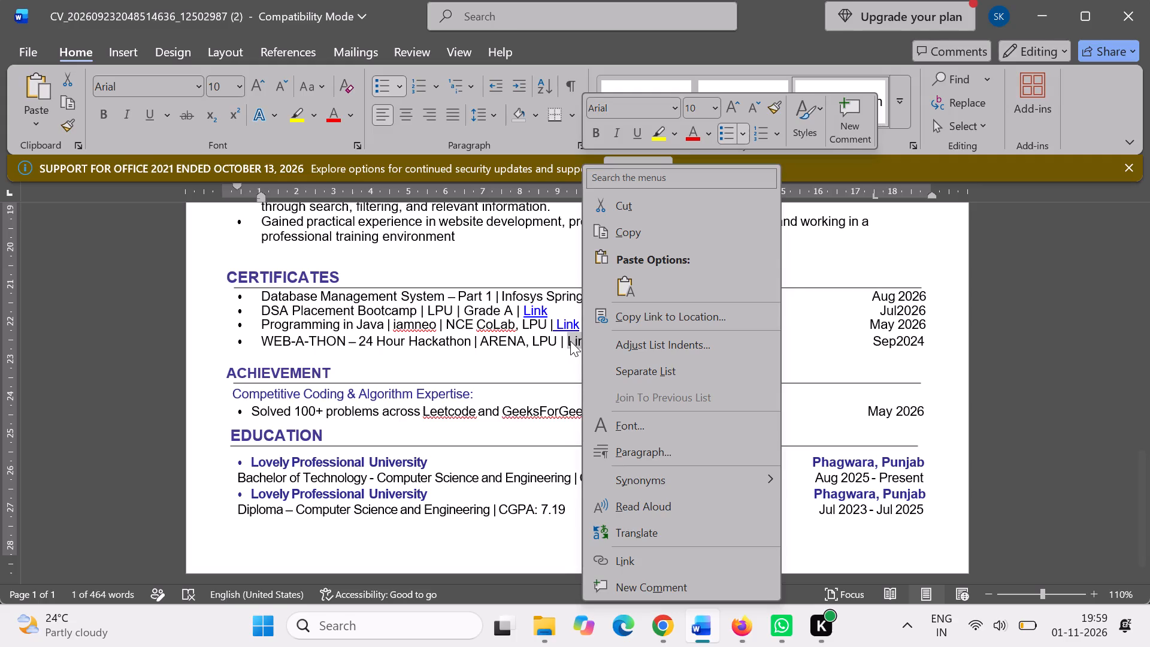
{"action": "left_click", "coordinate": [651, 560]}
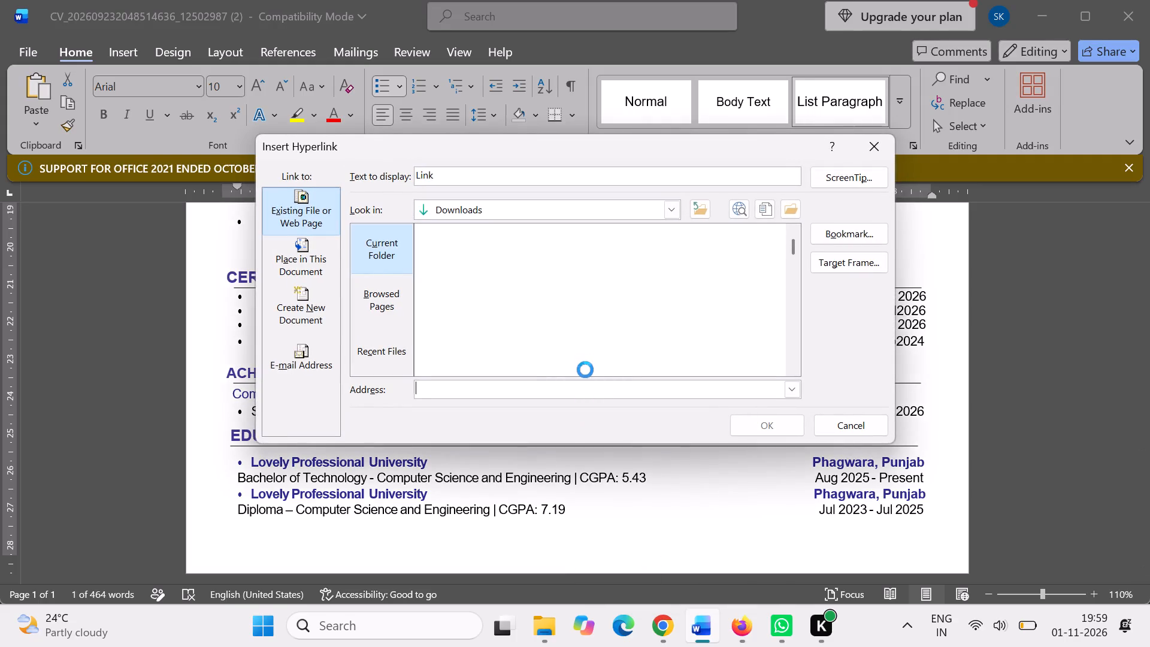
{"action": "left_click", "coordinate": [550, 388]}
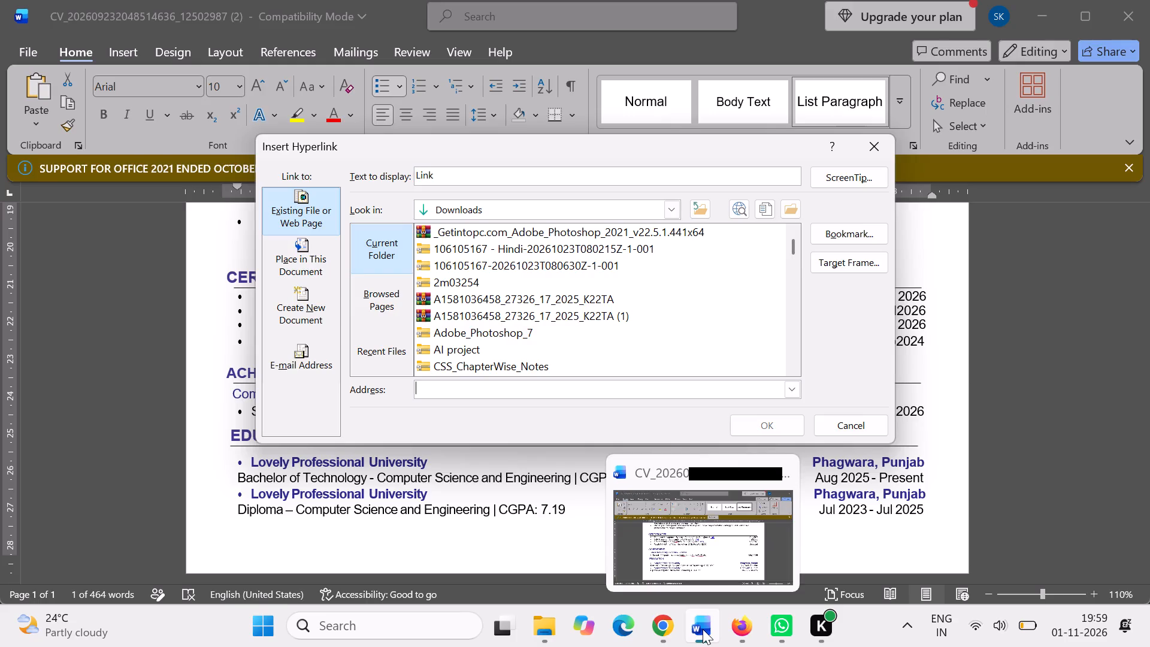
{"action": "left_click", "coordinate": [666, 625]}
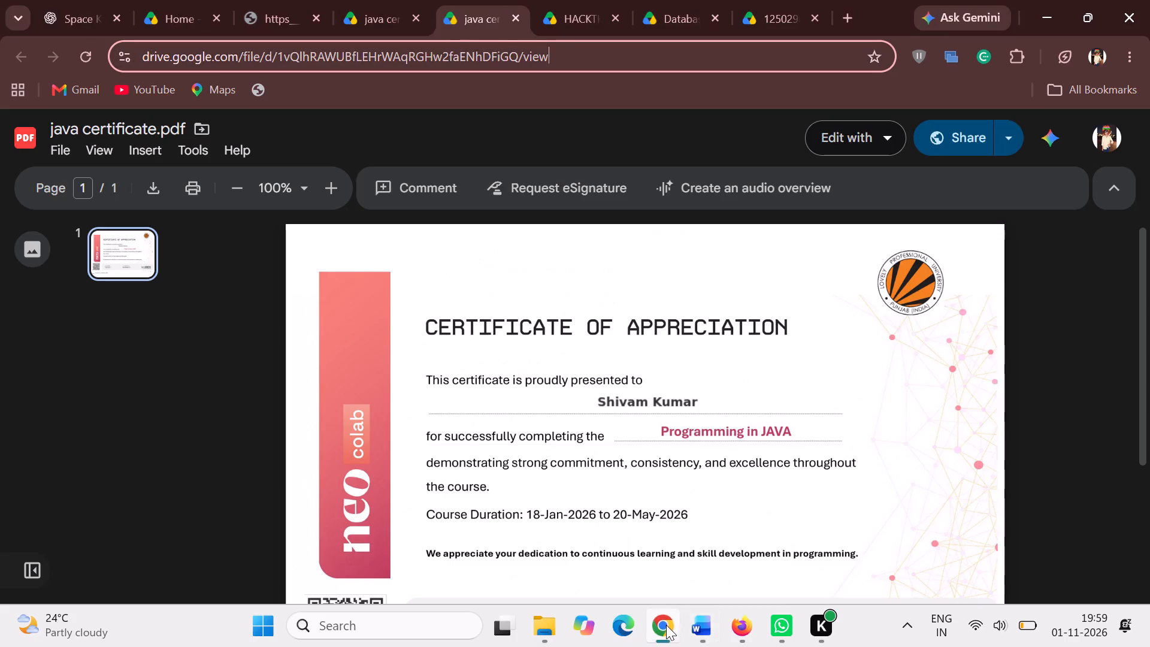
{"action": "left_click", "coordinate": [374, 17]}
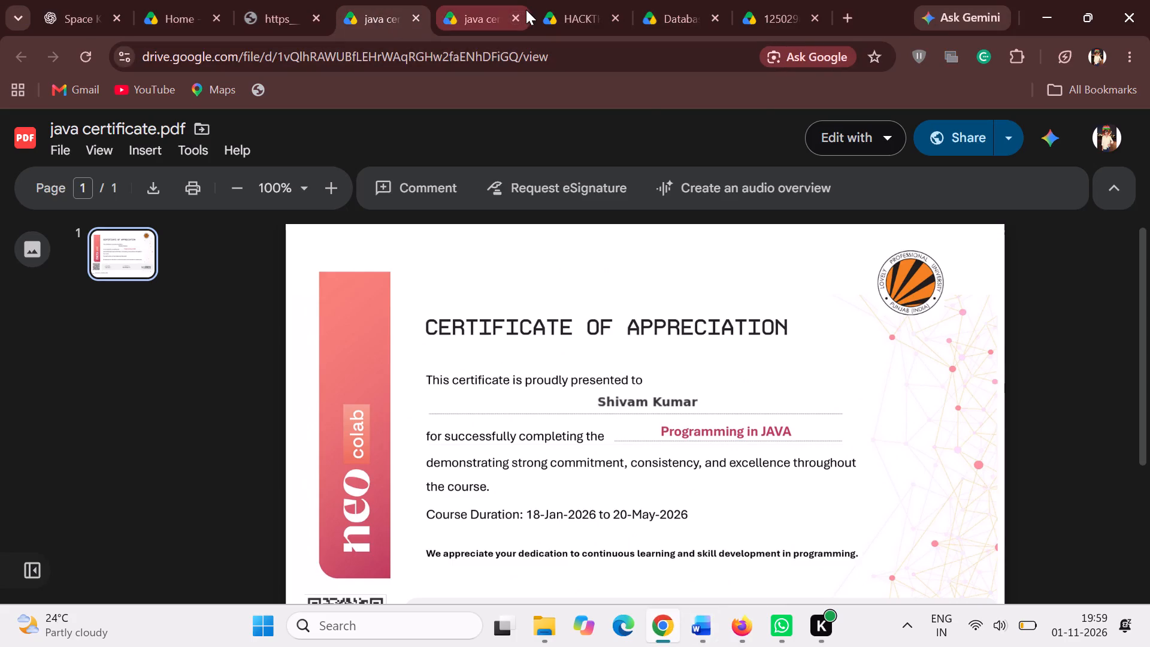
{"action": "left_click", "coordinate": [483, 9]}
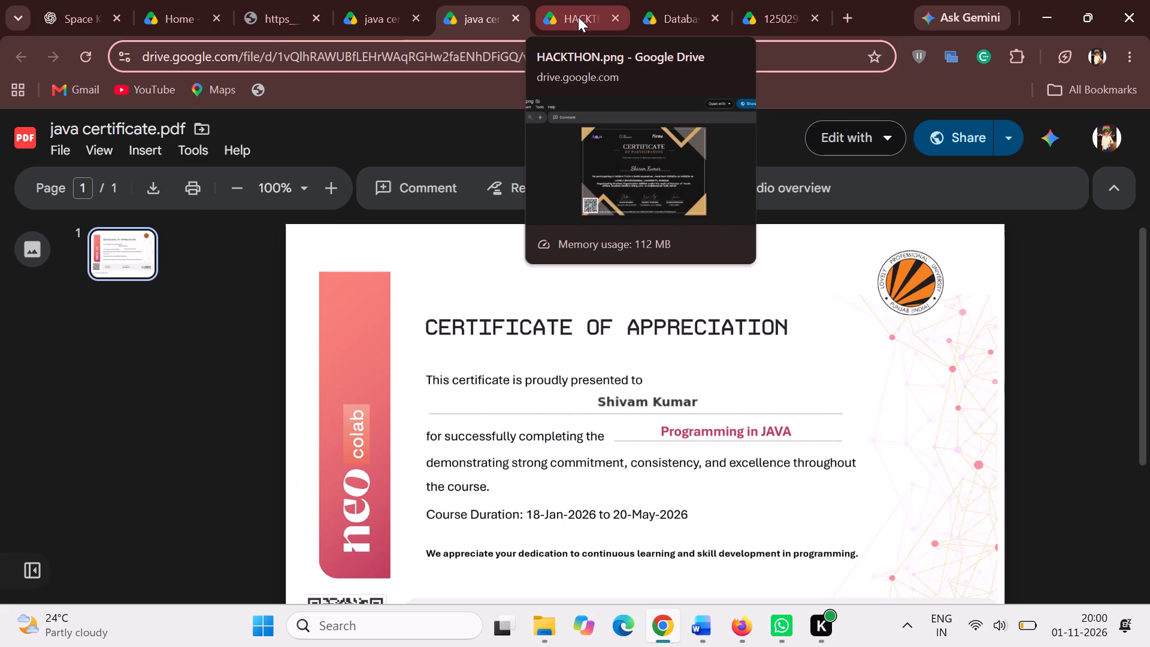
{"action": "left_click", "coordinate": [578, 17]}
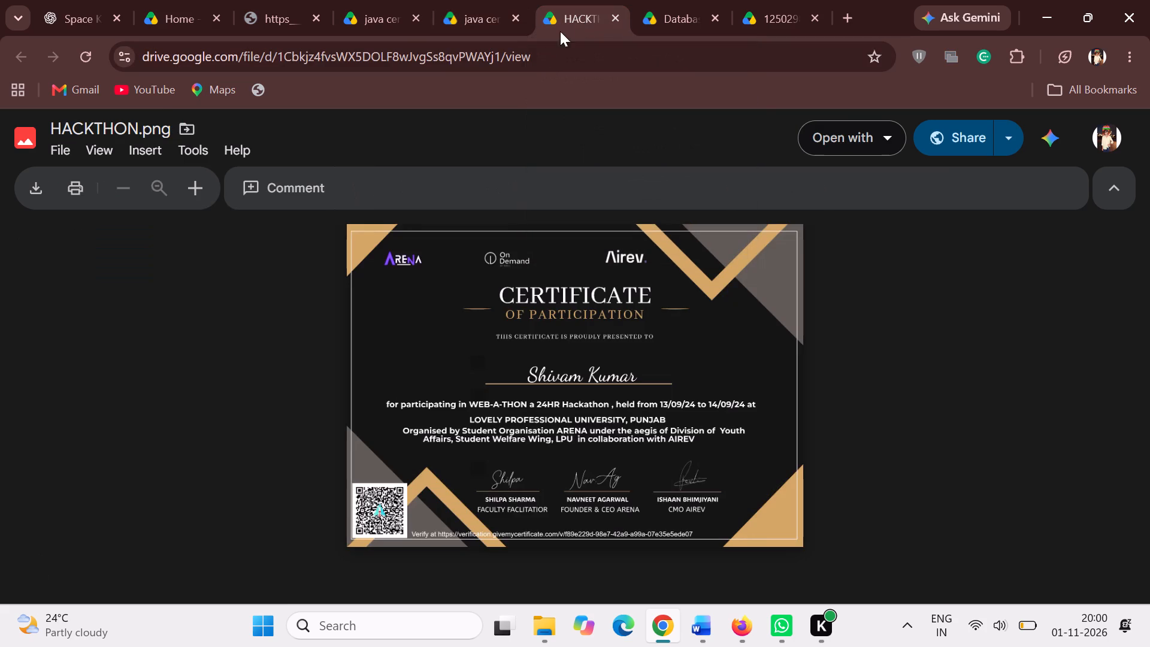
{"action": "left_click", "coordinate": [537, 53]}
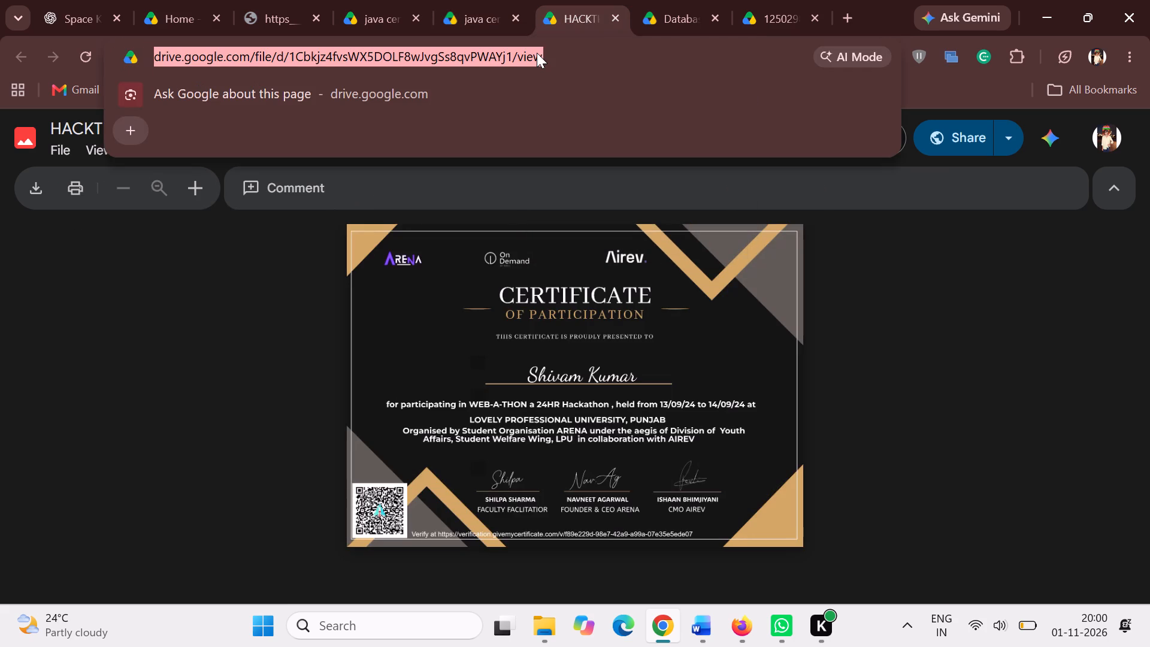
{"action": "key", "text": "ctrl+c"}
{"action": "left_click", "coordinate": [537, 53]}
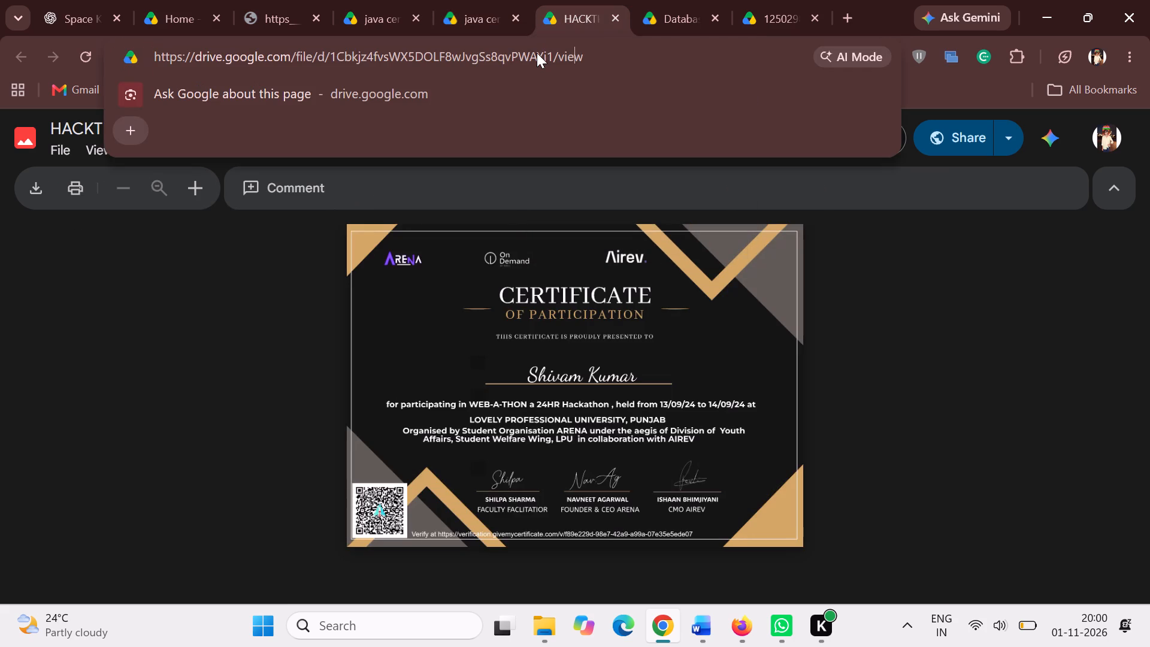
{"action": "left_click", "coordinate": [1036, 14]}
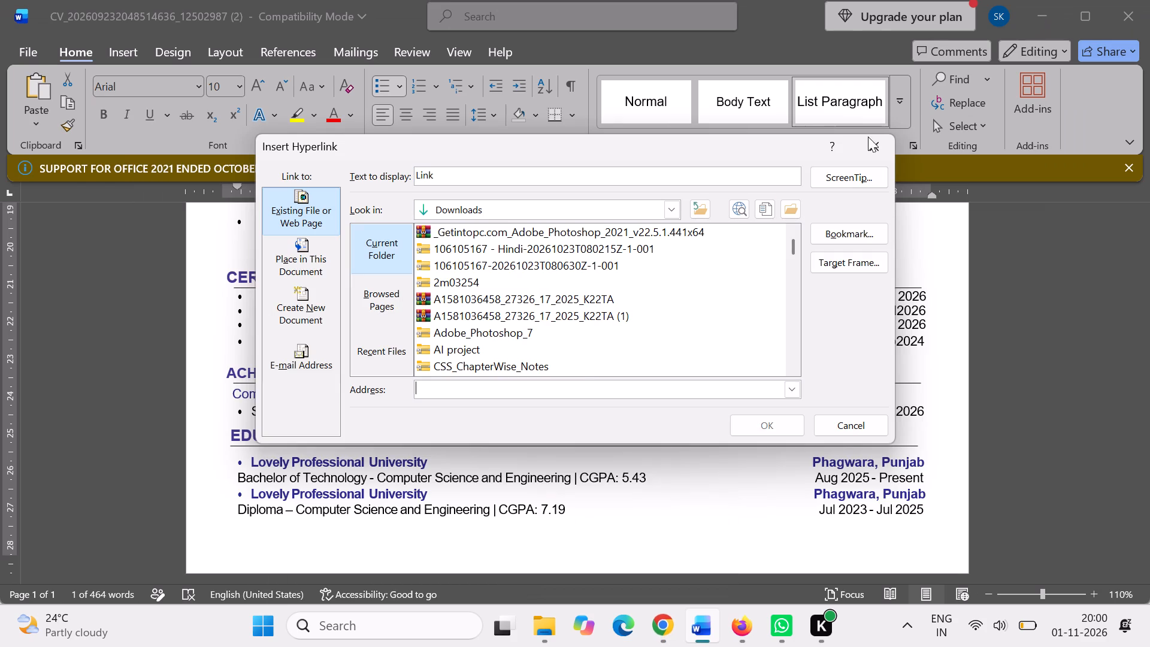
{"action": "left_click", "coordinate": [579, 386]}
{"action": "key", "text": "ctrl+v"}
{"action": "left_click", "coordinate": [762, 424]}
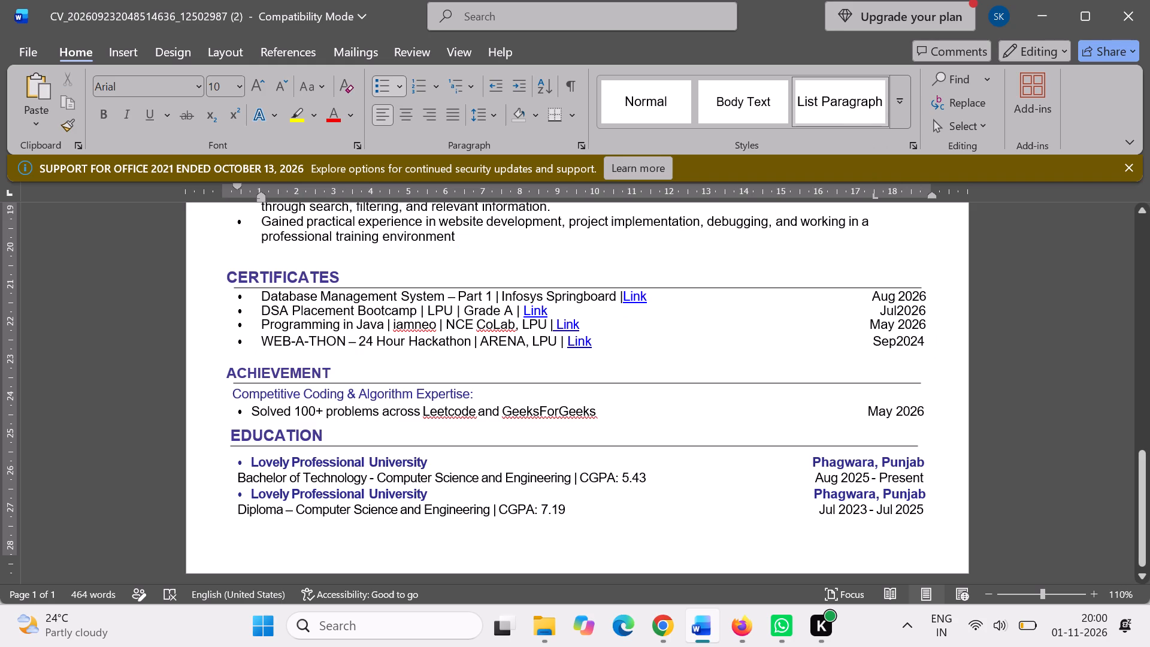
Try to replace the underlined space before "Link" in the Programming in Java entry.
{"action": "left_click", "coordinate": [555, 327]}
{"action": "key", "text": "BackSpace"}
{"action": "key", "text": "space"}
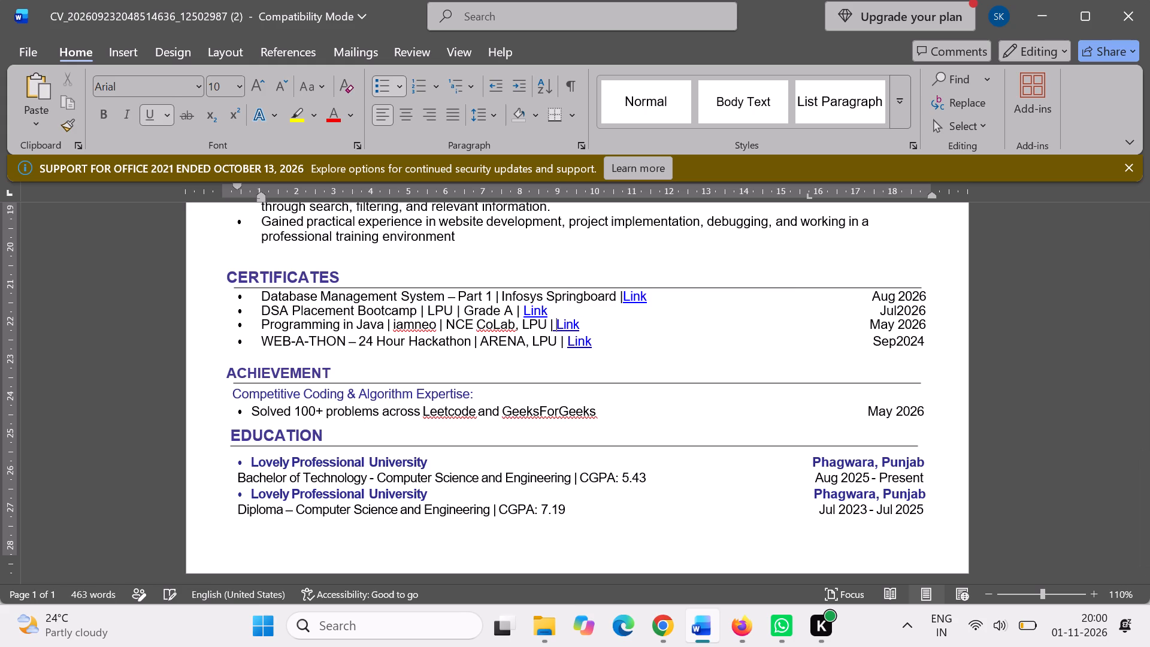
Insert a space between the vertical bar and "Link" in the Database Management System entry.
{"action": "left_click", "coordinate": [622, 298]}
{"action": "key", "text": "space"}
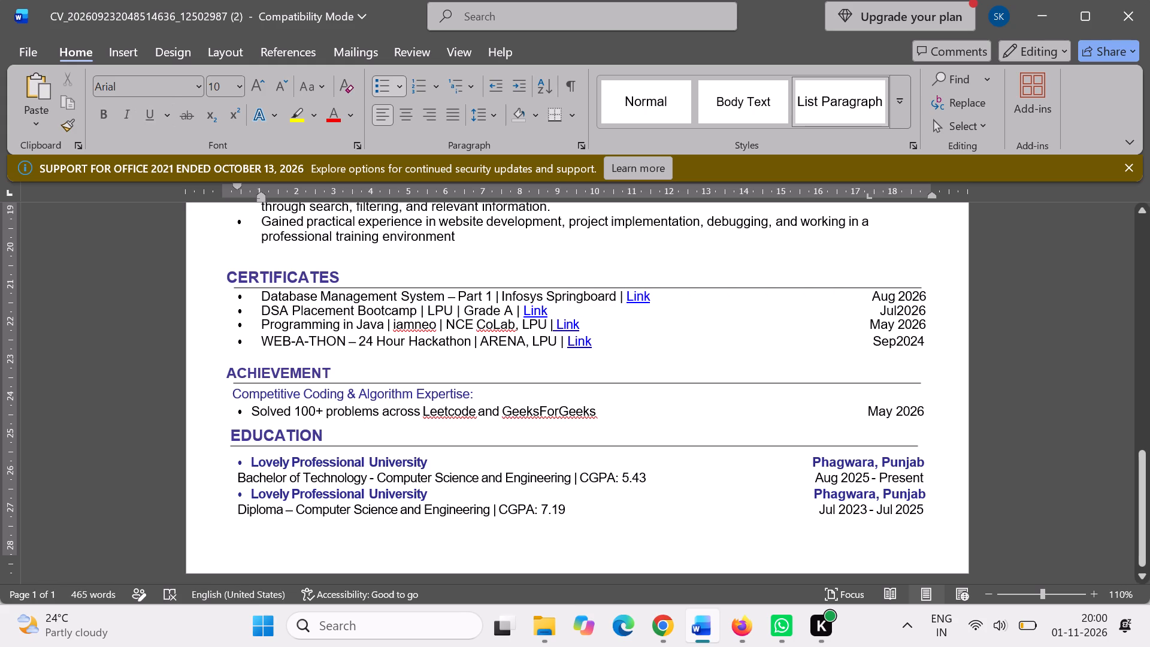
{"action": "key", "text": "BackSpace"}
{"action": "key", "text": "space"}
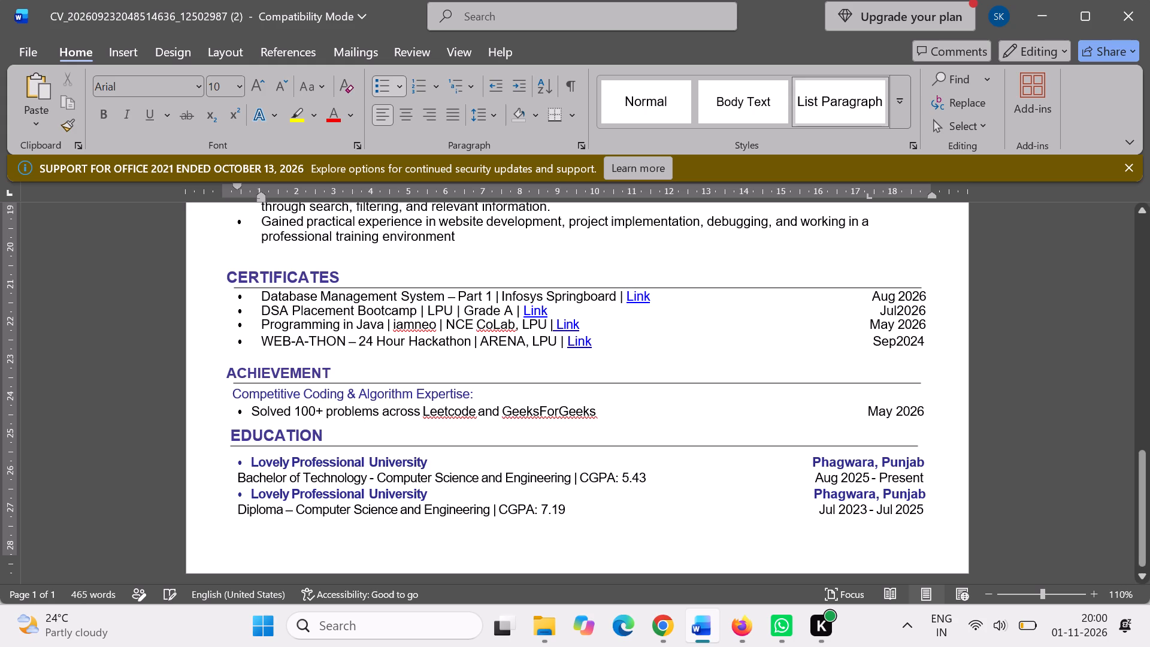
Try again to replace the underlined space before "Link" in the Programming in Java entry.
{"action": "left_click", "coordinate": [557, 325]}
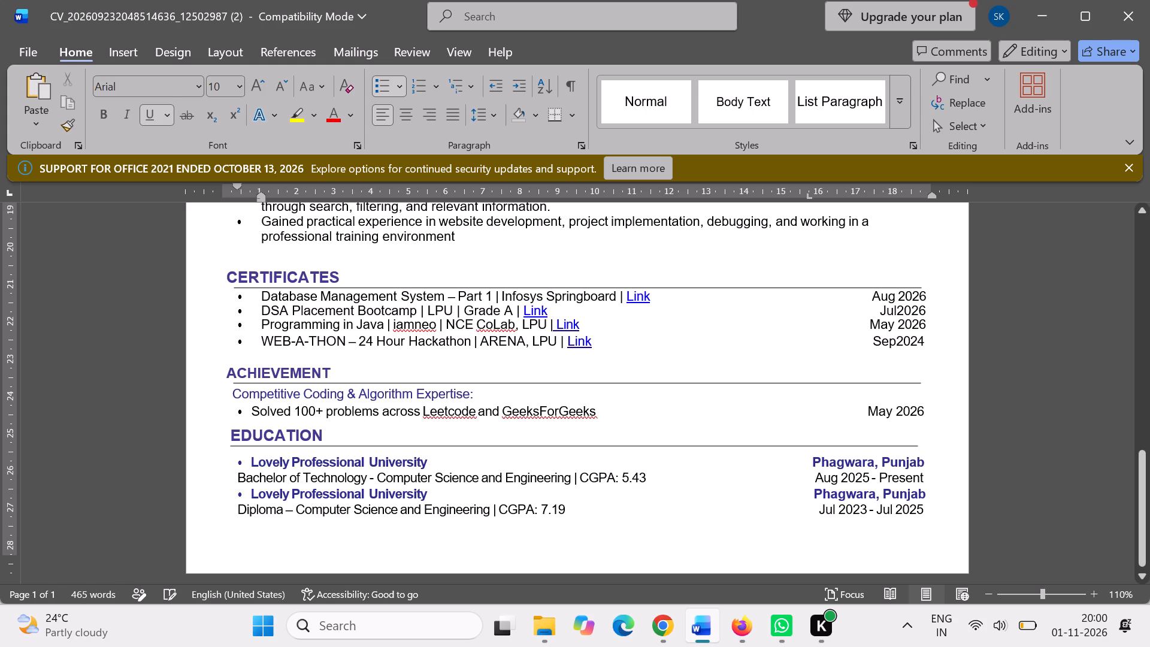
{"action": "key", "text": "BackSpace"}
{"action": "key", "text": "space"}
Delete the hyperlinked "Link" and its separator in the Programming in Java entry and retype them as plain text "| Link".
{"action": "left_click_drag", "start_coordinate": [584, 326], "coordinate": [563, 324]}
{"action": "left_click_drag", "start_coordinate": [563, 324], "coordinate": [551, 324]}
{"action": "key", "text": "BackSpace"}
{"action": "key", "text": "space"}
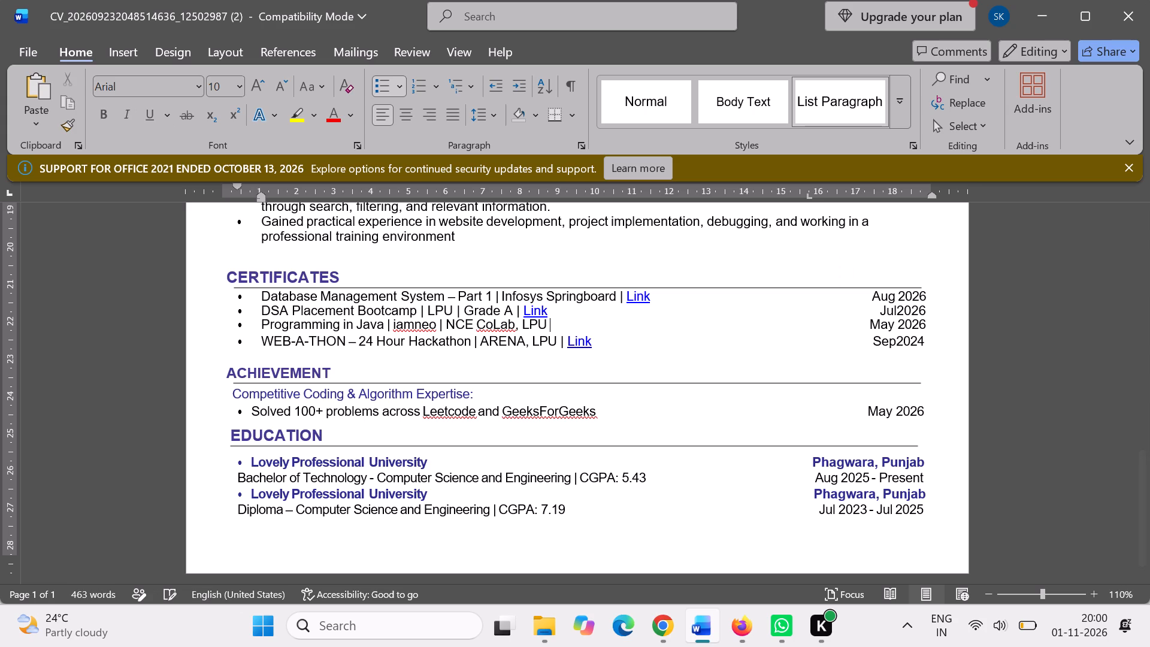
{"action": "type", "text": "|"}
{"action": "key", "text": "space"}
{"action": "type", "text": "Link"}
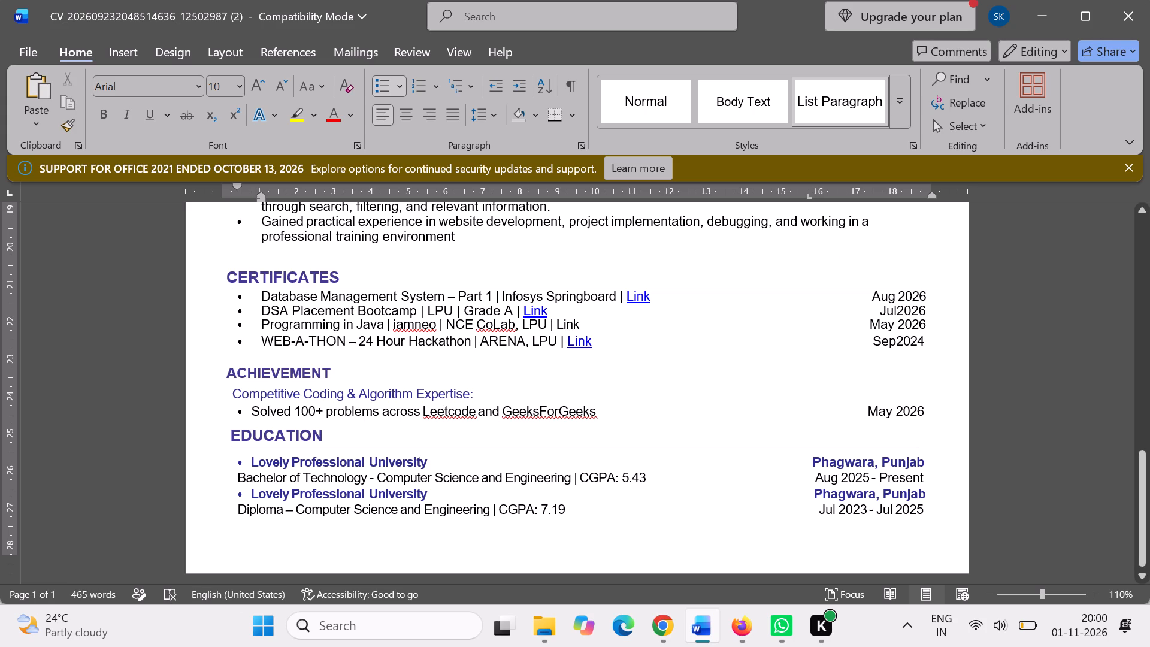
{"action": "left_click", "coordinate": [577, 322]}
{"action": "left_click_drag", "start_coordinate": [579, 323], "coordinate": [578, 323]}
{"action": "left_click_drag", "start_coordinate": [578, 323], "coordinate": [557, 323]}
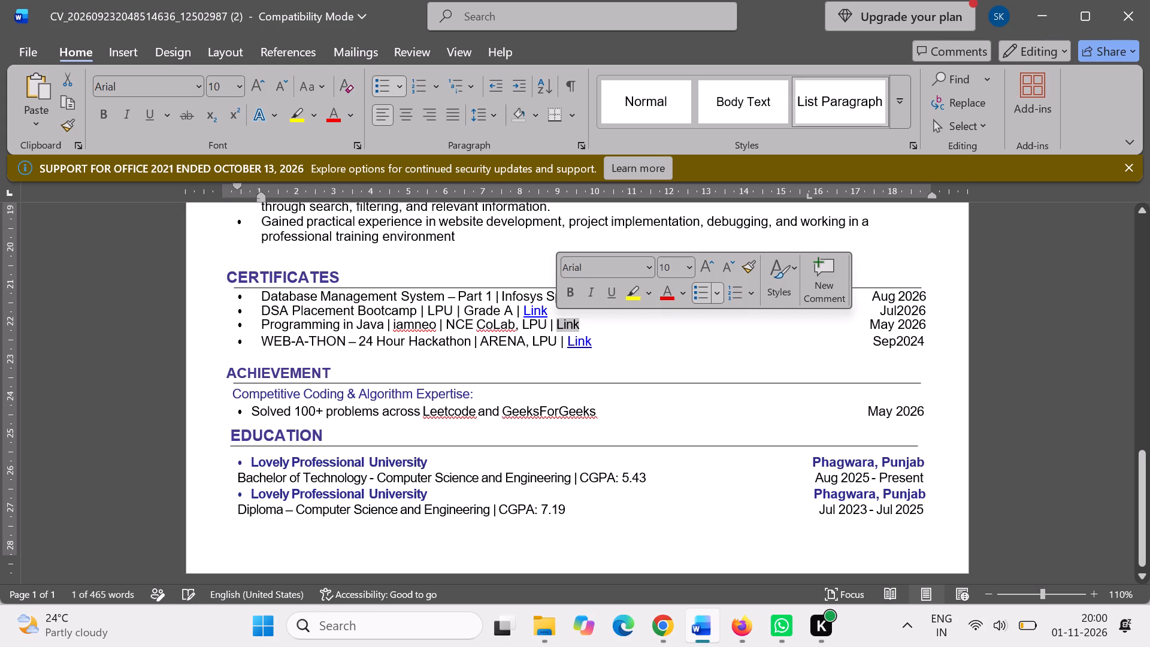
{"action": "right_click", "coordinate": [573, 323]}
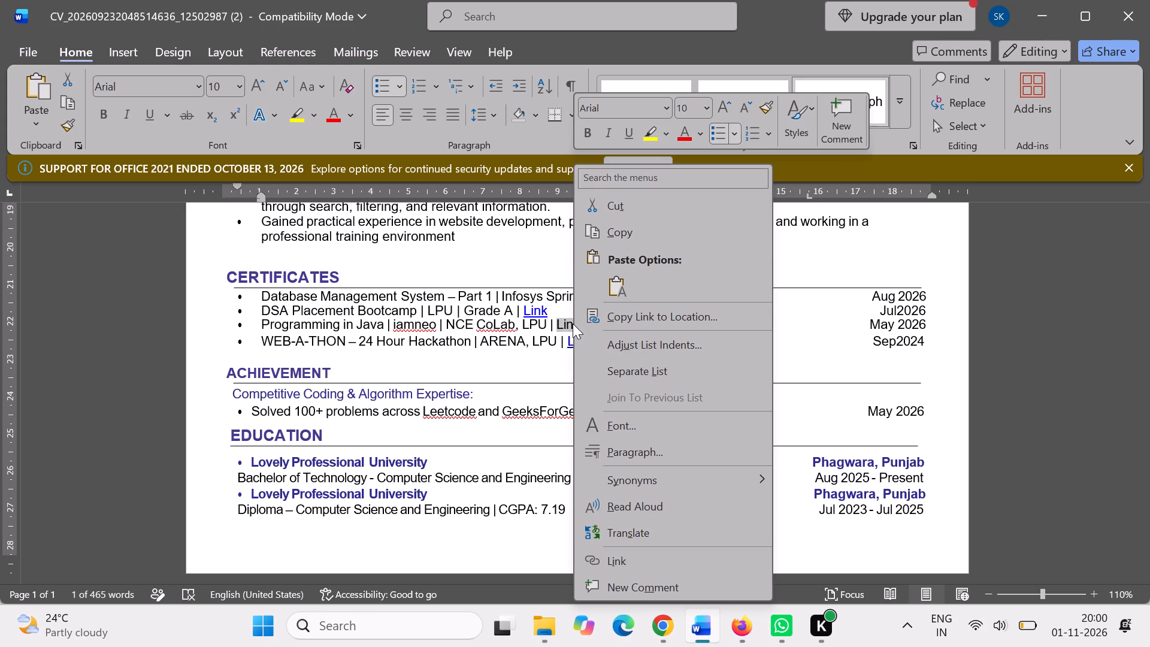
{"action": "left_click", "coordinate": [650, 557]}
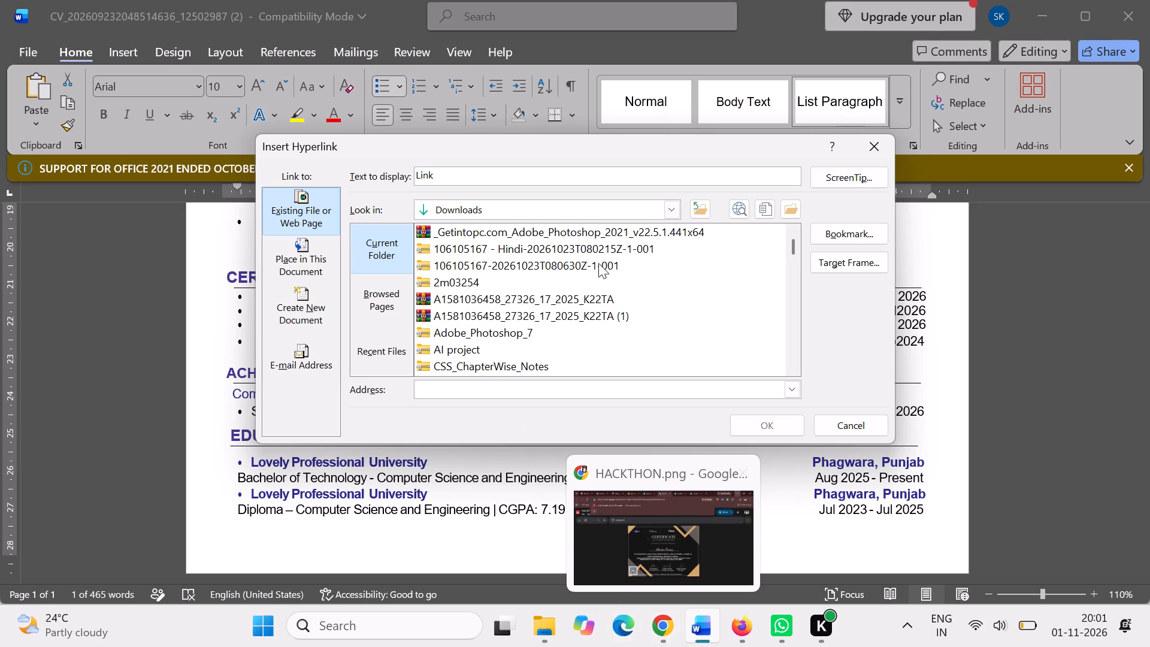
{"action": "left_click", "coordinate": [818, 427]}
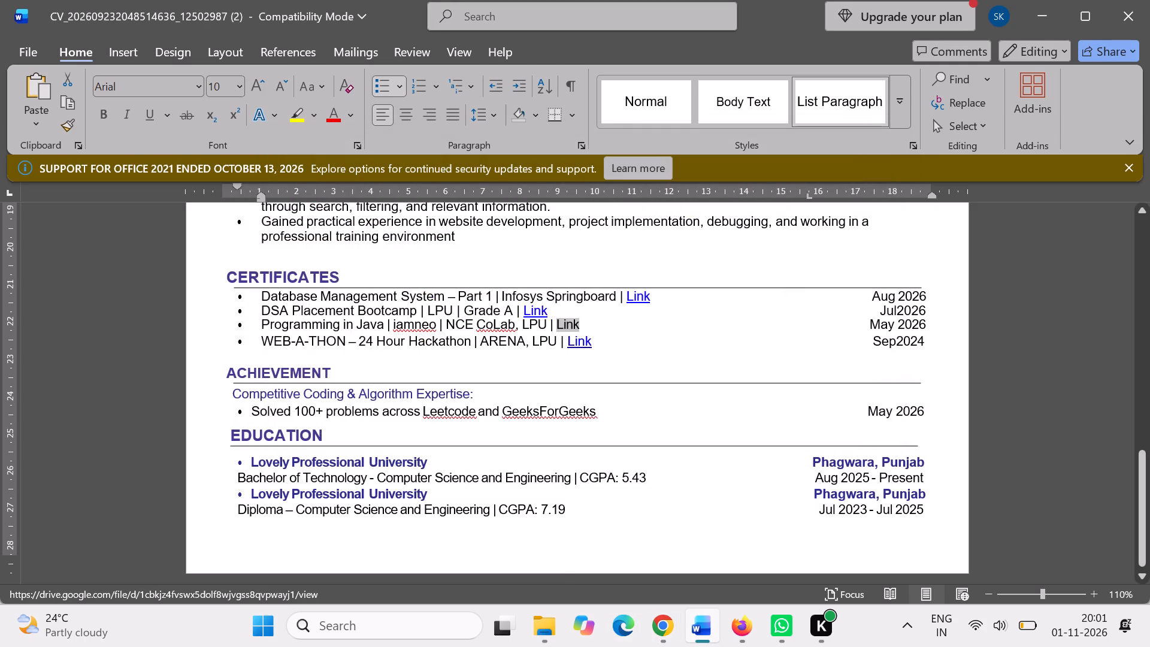
Hyperlink "Link" in the Programming in Java entry to the Google Drive address of java certificate.pdf, copied from Chrome.
{"action": "right_click", "coordinate": [573, 321]}
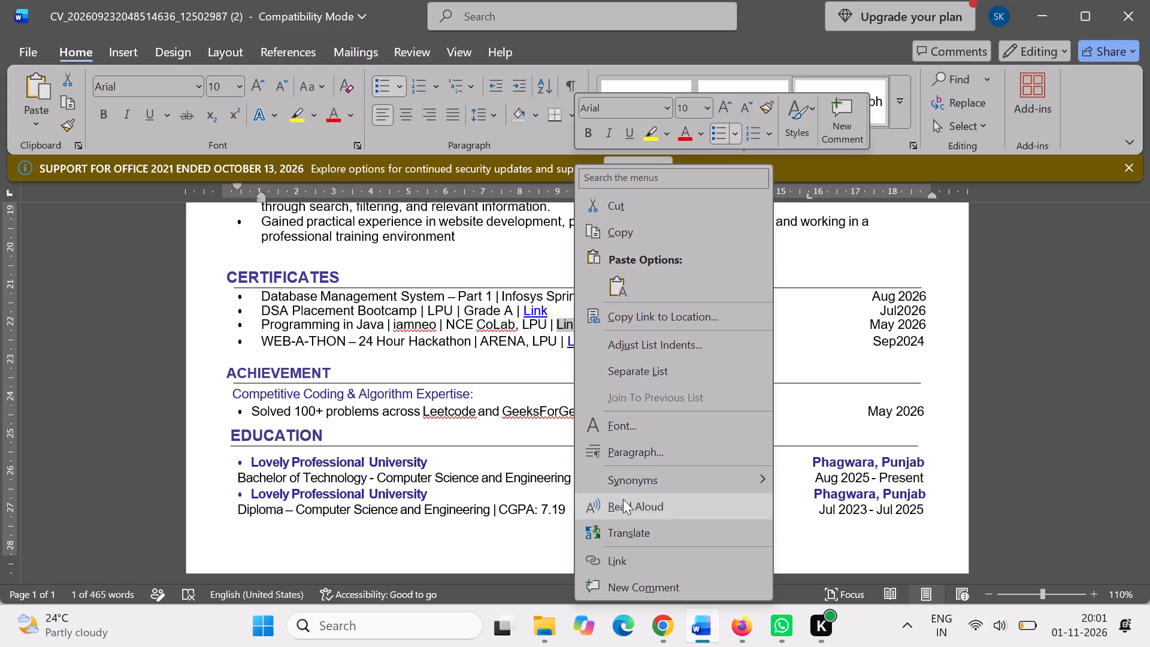
{"action": "left_click", "coordinate": [647, 563]}
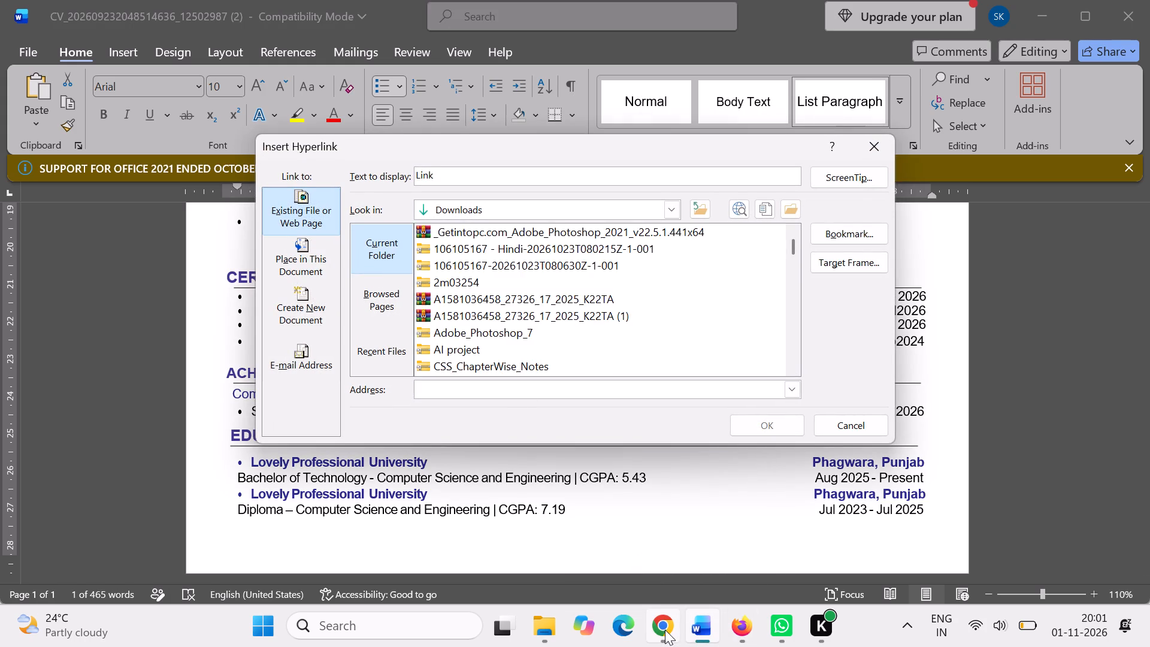
{"action": "left_click", "coordinate": [665, 630]}
{"action": "left_click", "coordinate": [486, 16]}
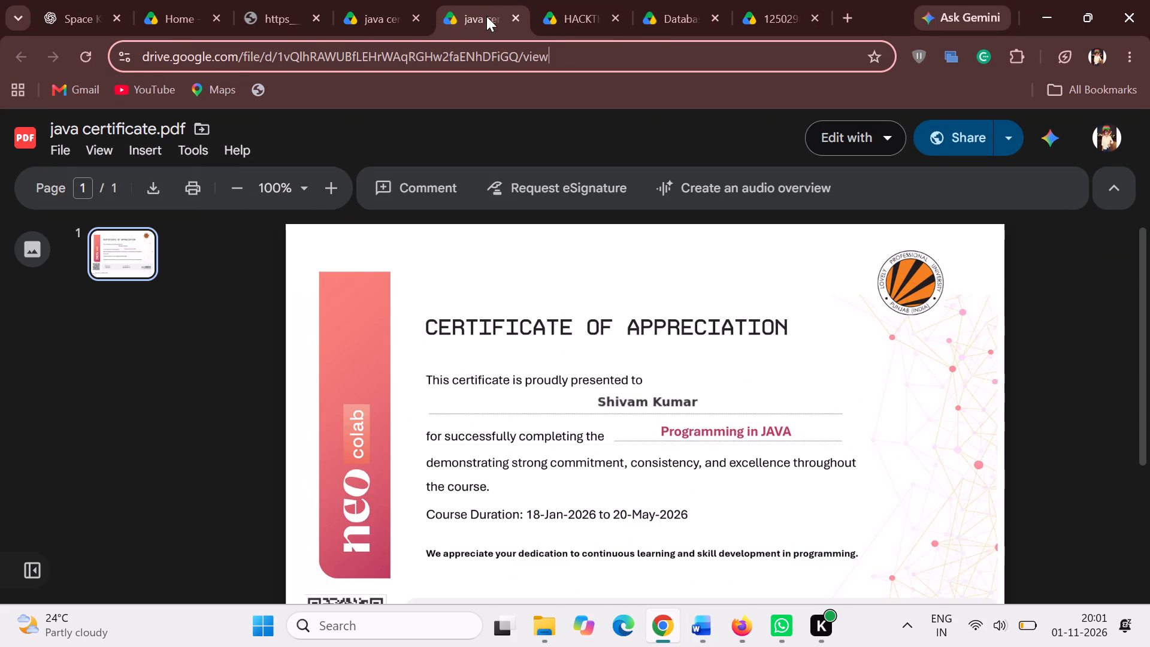
{"action": "left_click", "coordinate": [570, 55]}
{"action": "double_click", "coordinate": [604, 54]}
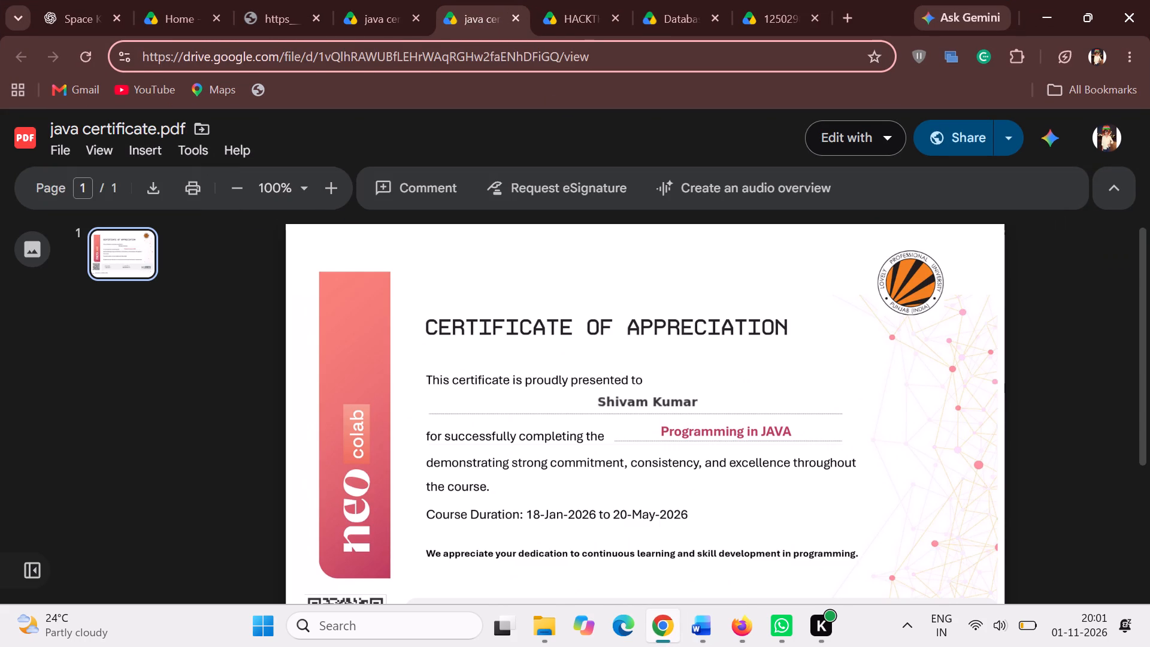
{"action": "triple_click", "coordinate": [604, 54]}
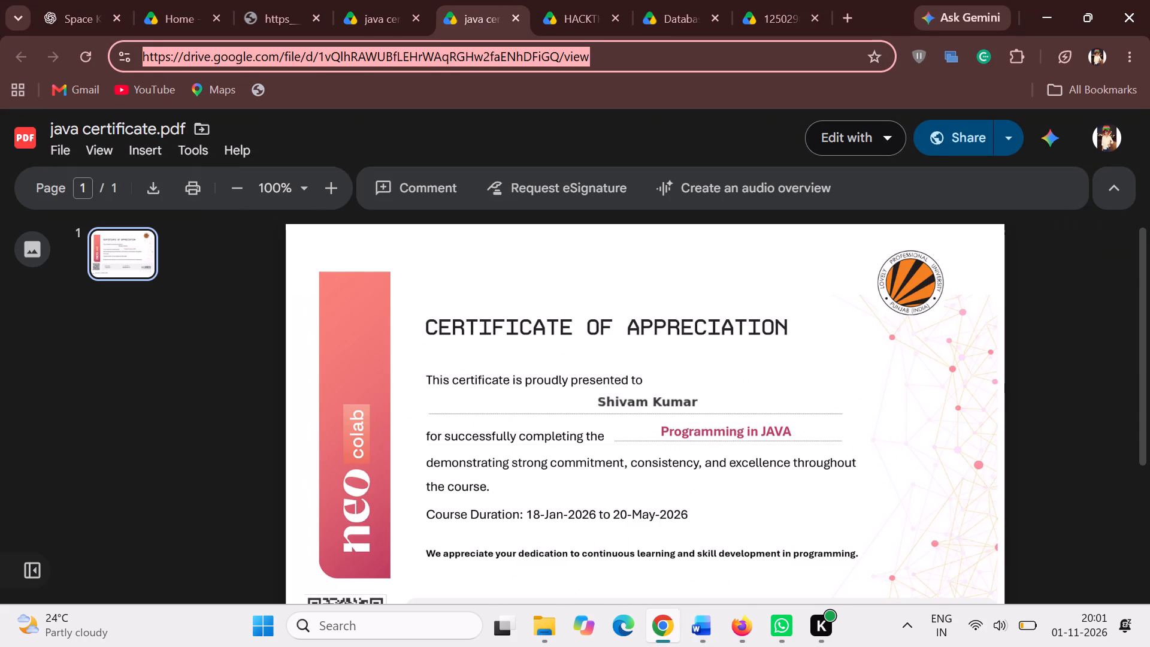
{"action": "key", "text": "ctrl+c"}
{"action": "left_click", "coordinate": [604, 54]}
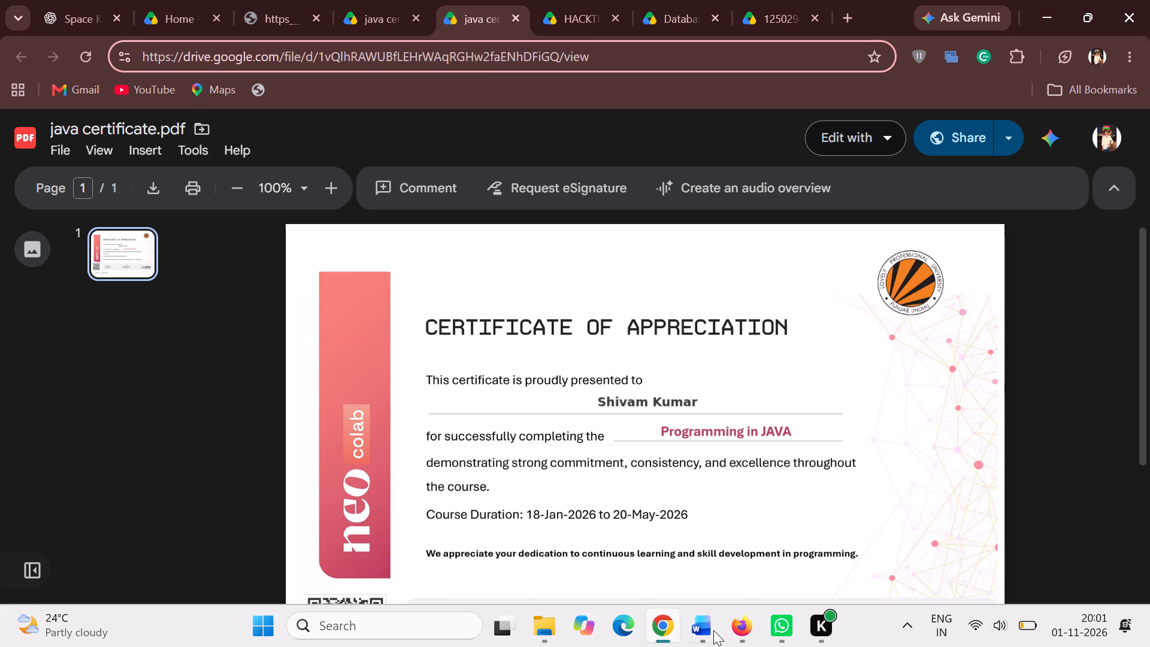
{"action": "left_click", "coordinate": [704, 635]}
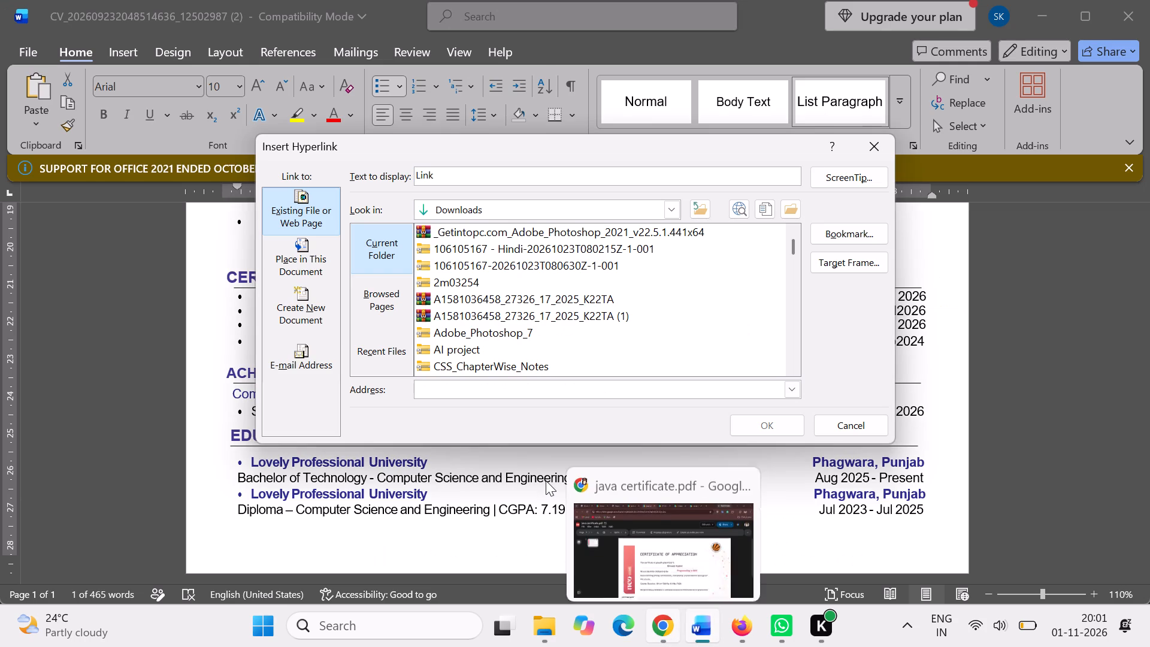
{"action": "key", "text": "ctrl+v"}
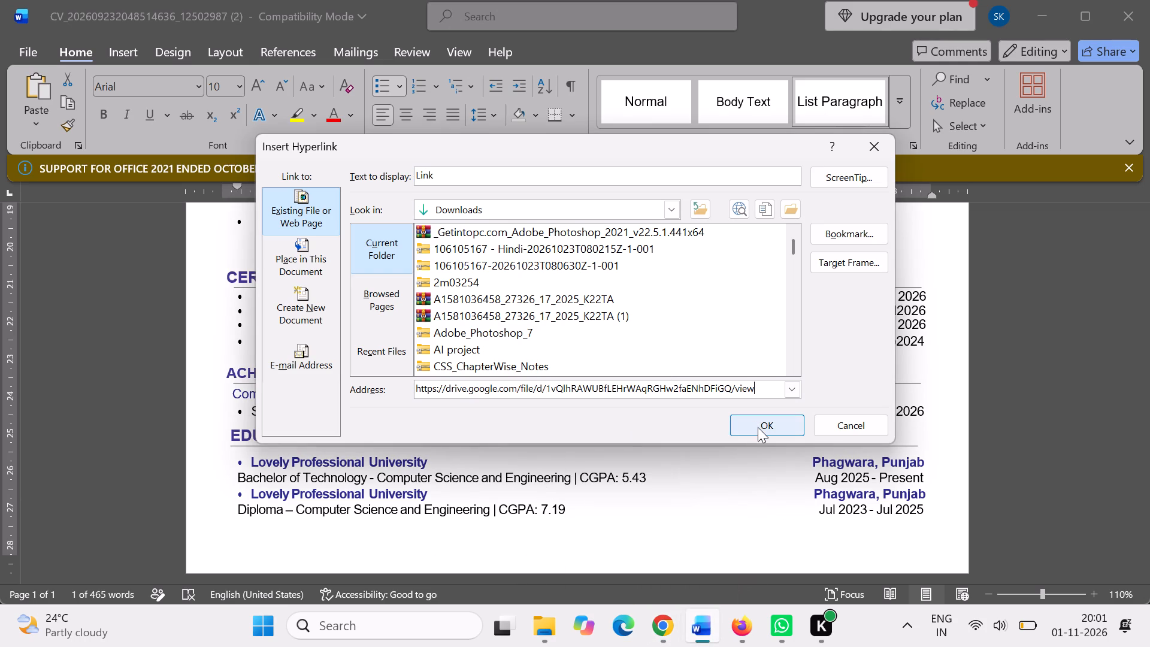
{"action": "left_click", "coordinate": [758, 427]}
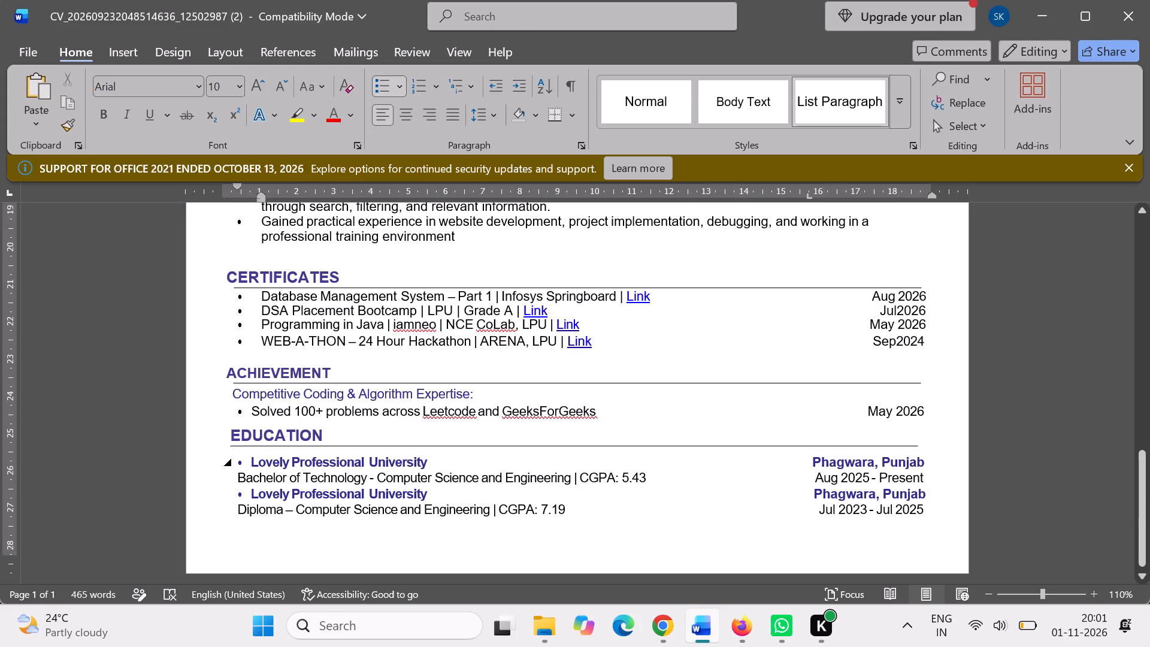
Replace the username part of the email address in the CV header with the new email username.
{"action": "scroll", "coordinate": [670, 451], "scroll_direction": "up", "scroll_amount": 1}
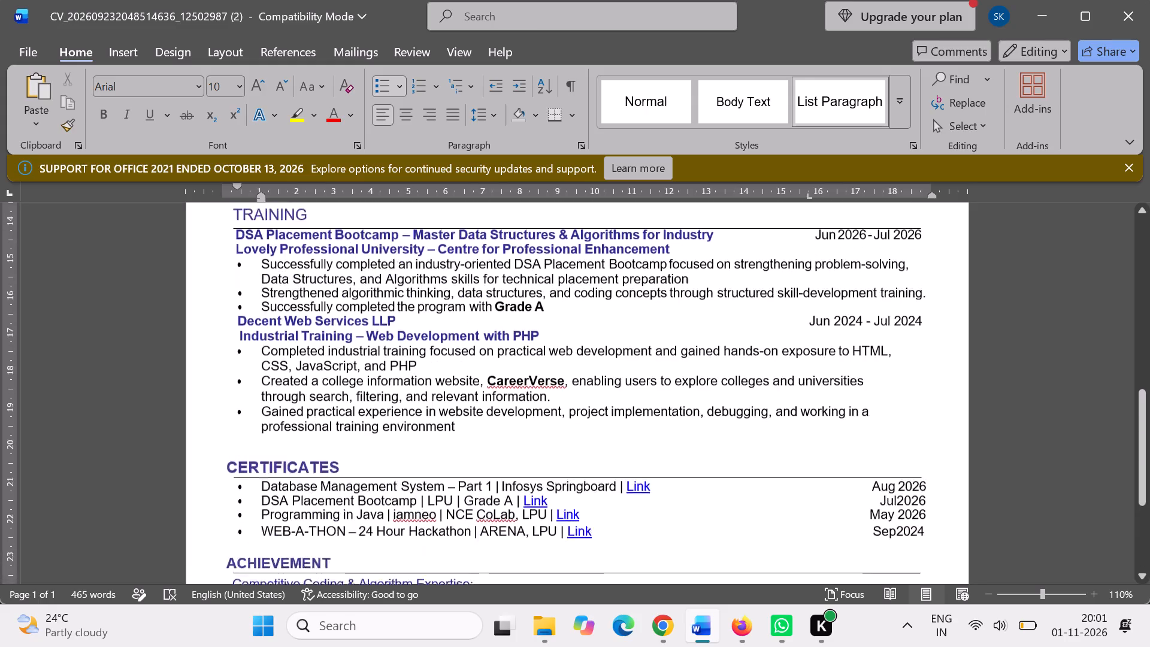
{"action": "scroll", "coordinate": [670, 451], "scroll_direction": "up", "scroll_amount": 3}
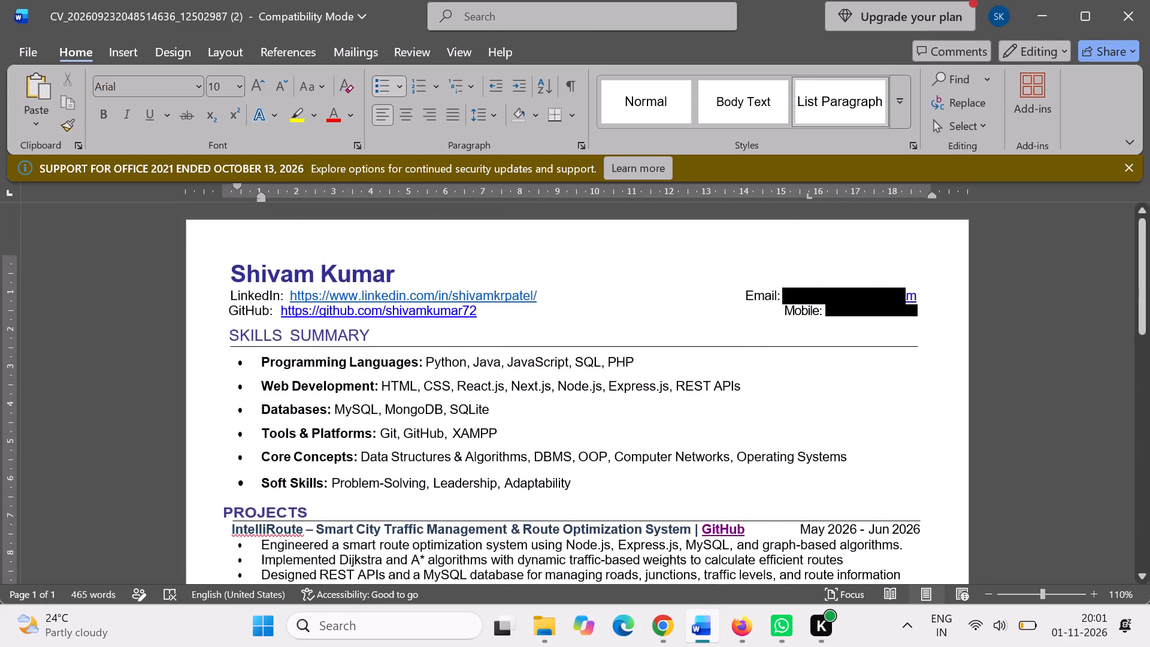
{"action": "scroll", "coordinate": [670, 451], "scroll_direction": "up", "scroll_amount": 1}
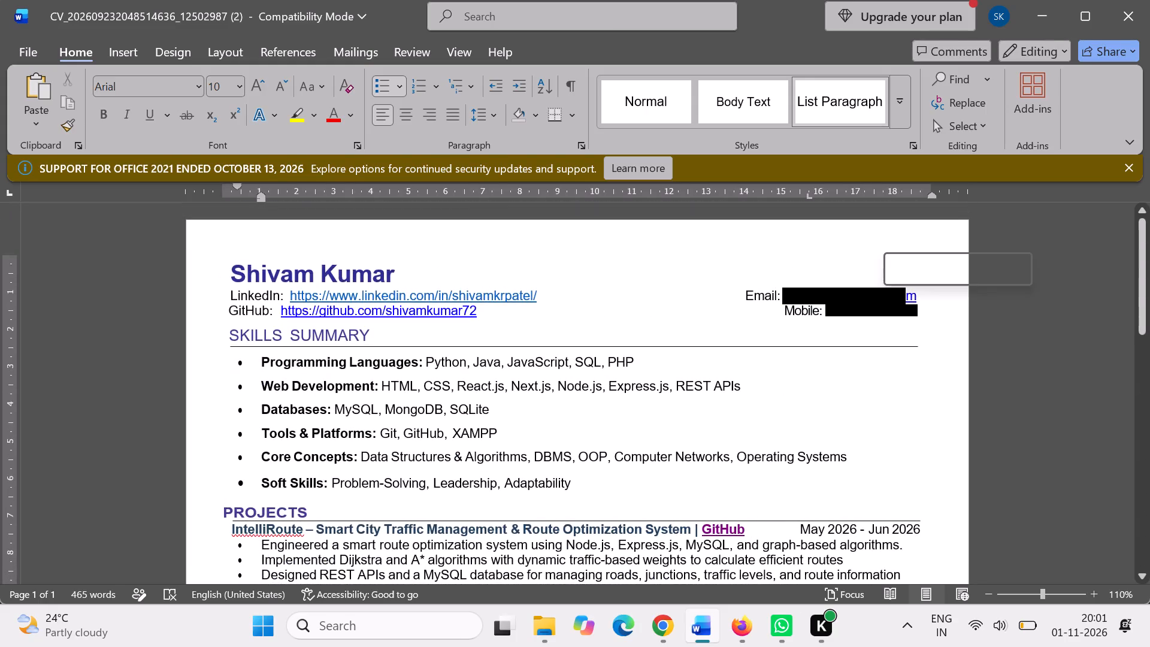
{"action": "left_click", "coordinate": [844, 292]}
{"action": "key", "text": "BackSpace"}
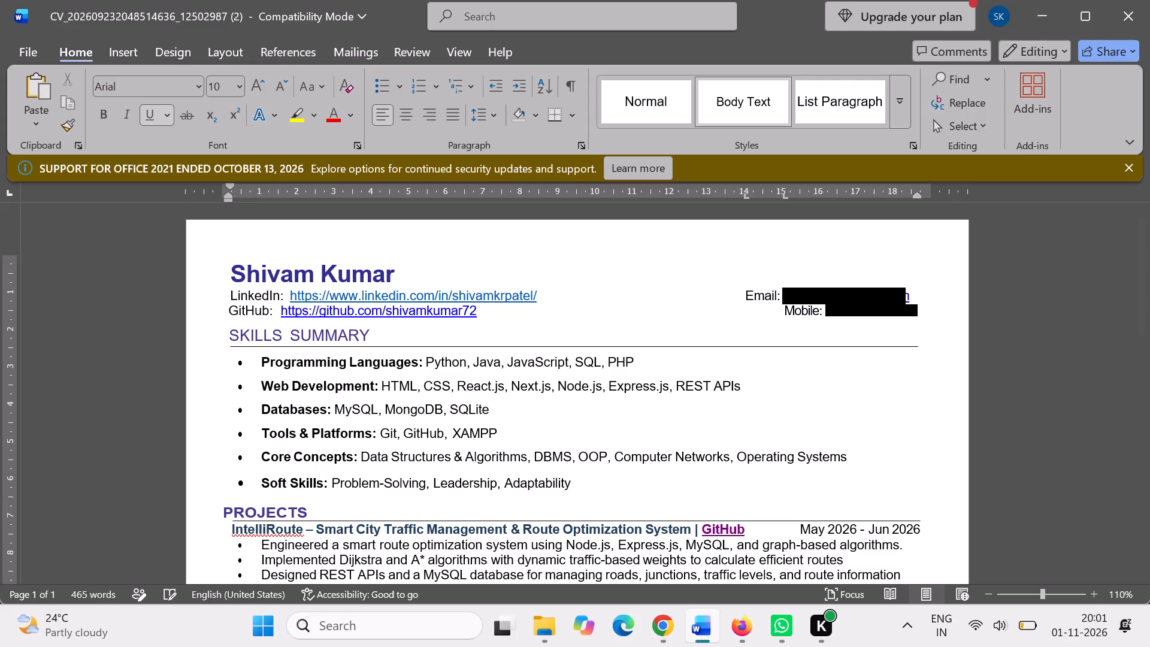
{"action": "key", "text": "BackSpace"}
{"action": "key", "text": "BackSpace"}
{"action": "key", "text": "BackSpace"}
{"action": "key", "text": "BackSpace"}
{"action": "key", "text": "BackSpace"}
{"action": "key", "text": "BackSpace"}
{"action": "key", "text": "BackSpace"}
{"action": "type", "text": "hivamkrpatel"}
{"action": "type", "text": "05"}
Delete the space between "Email:" and the email address in the CV header.
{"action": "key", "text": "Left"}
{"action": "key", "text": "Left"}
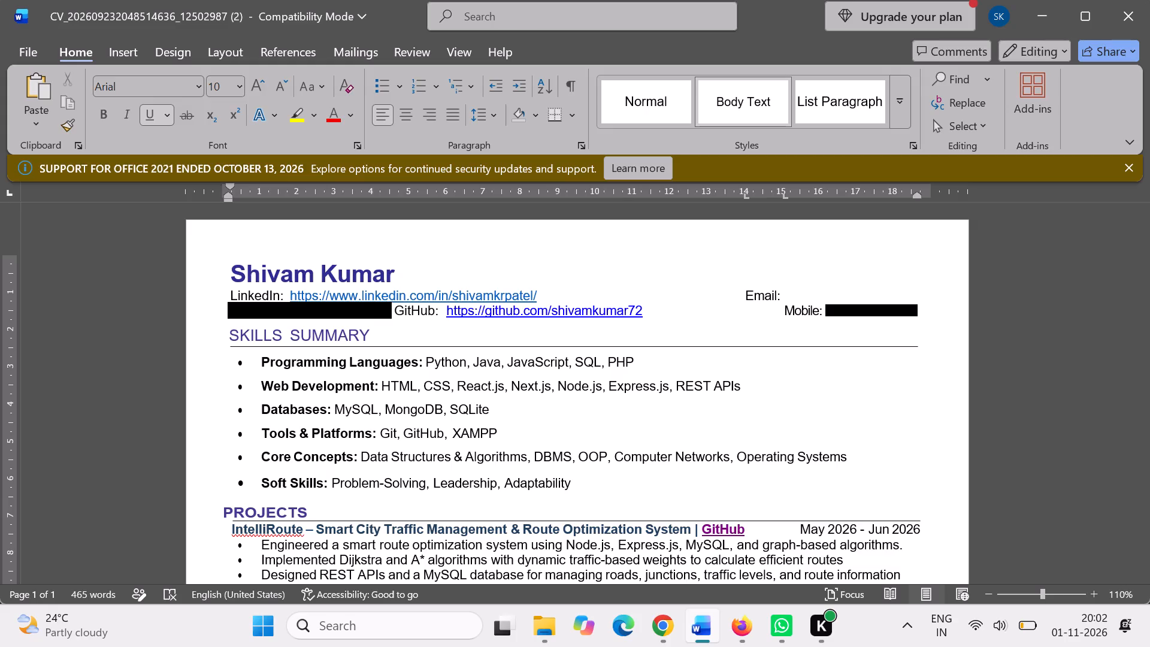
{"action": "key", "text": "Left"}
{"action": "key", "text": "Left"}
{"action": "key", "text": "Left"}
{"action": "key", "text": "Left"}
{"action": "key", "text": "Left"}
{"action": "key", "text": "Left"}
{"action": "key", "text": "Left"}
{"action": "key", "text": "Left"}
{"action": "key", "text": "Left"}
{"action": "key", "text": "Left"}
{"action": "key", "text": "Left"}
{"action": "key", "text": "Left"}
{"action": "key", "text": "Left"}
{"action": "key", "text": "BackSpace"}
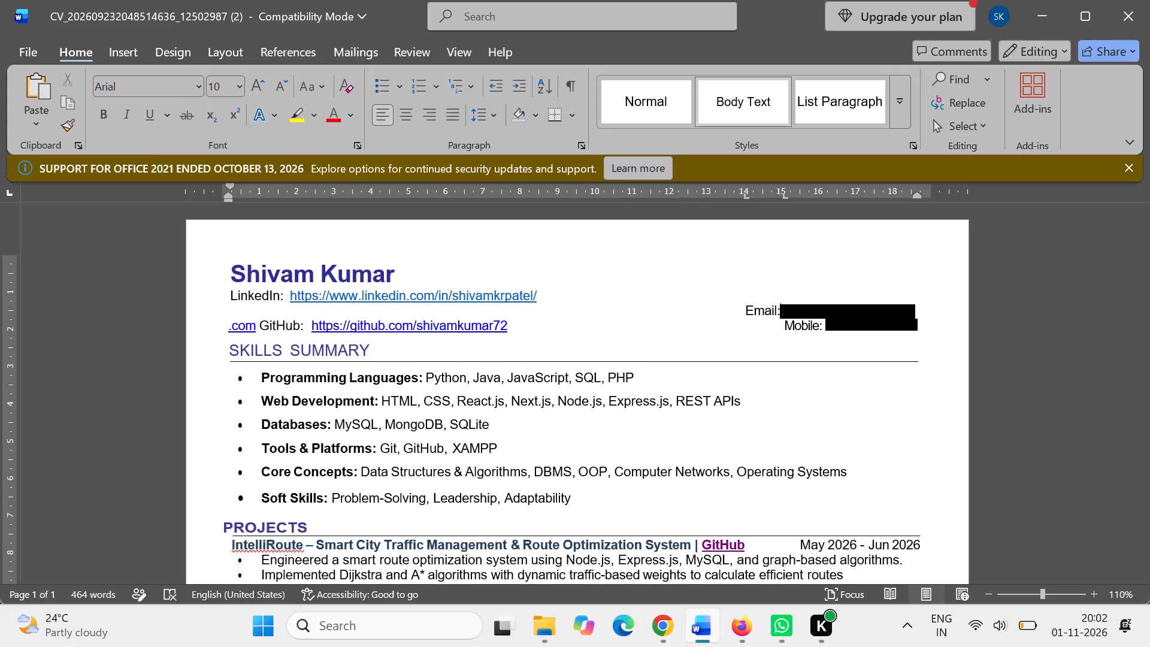
Replace the gap before "Email:" with spaces so the email address sits on the LinkedIn line and ends flush with the mobile number.
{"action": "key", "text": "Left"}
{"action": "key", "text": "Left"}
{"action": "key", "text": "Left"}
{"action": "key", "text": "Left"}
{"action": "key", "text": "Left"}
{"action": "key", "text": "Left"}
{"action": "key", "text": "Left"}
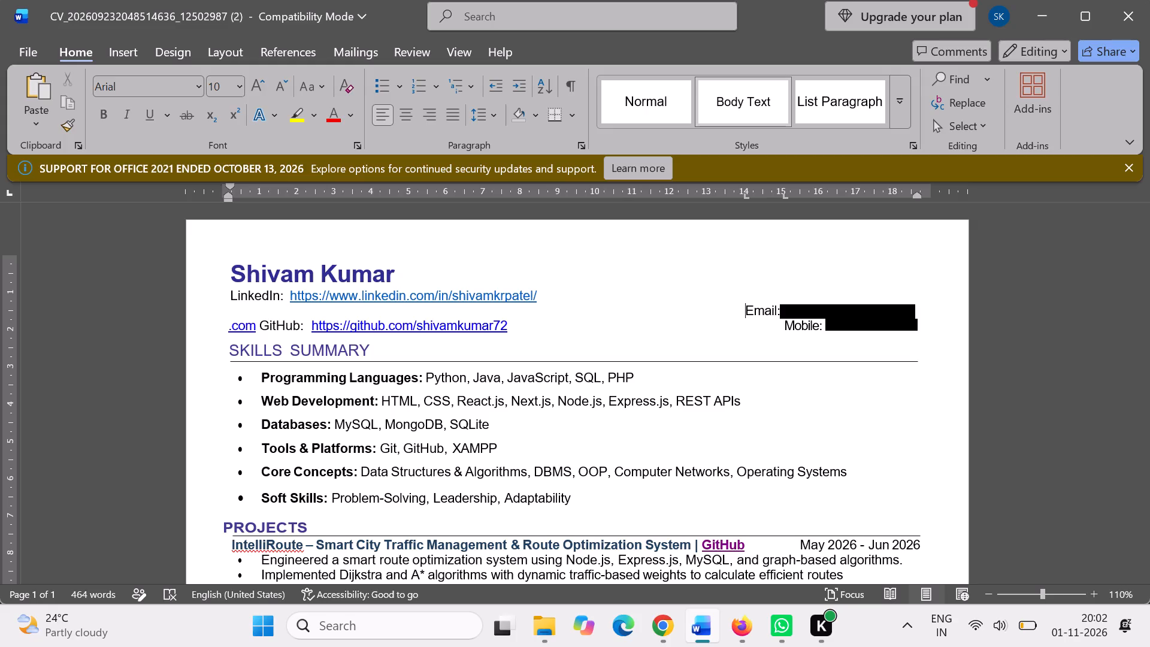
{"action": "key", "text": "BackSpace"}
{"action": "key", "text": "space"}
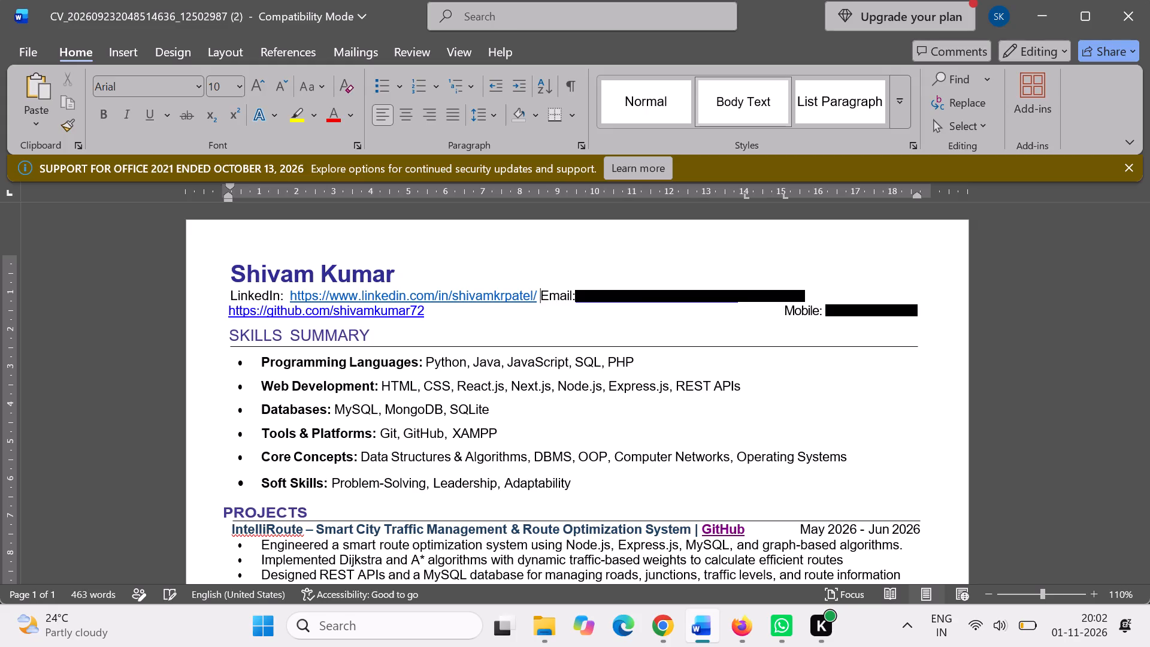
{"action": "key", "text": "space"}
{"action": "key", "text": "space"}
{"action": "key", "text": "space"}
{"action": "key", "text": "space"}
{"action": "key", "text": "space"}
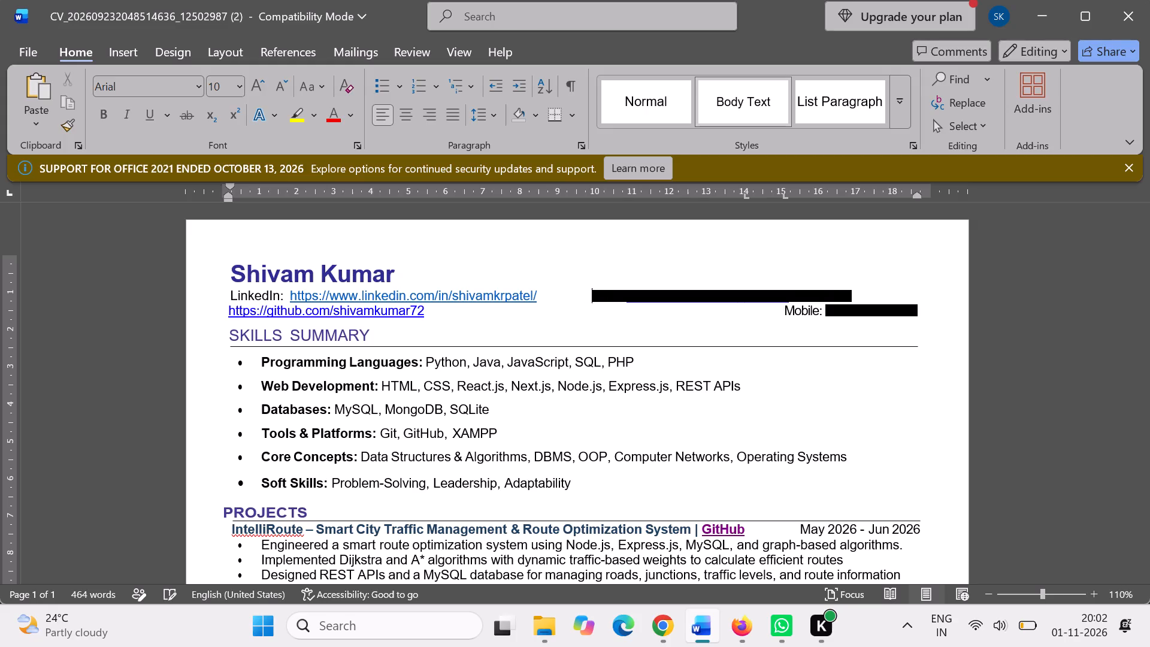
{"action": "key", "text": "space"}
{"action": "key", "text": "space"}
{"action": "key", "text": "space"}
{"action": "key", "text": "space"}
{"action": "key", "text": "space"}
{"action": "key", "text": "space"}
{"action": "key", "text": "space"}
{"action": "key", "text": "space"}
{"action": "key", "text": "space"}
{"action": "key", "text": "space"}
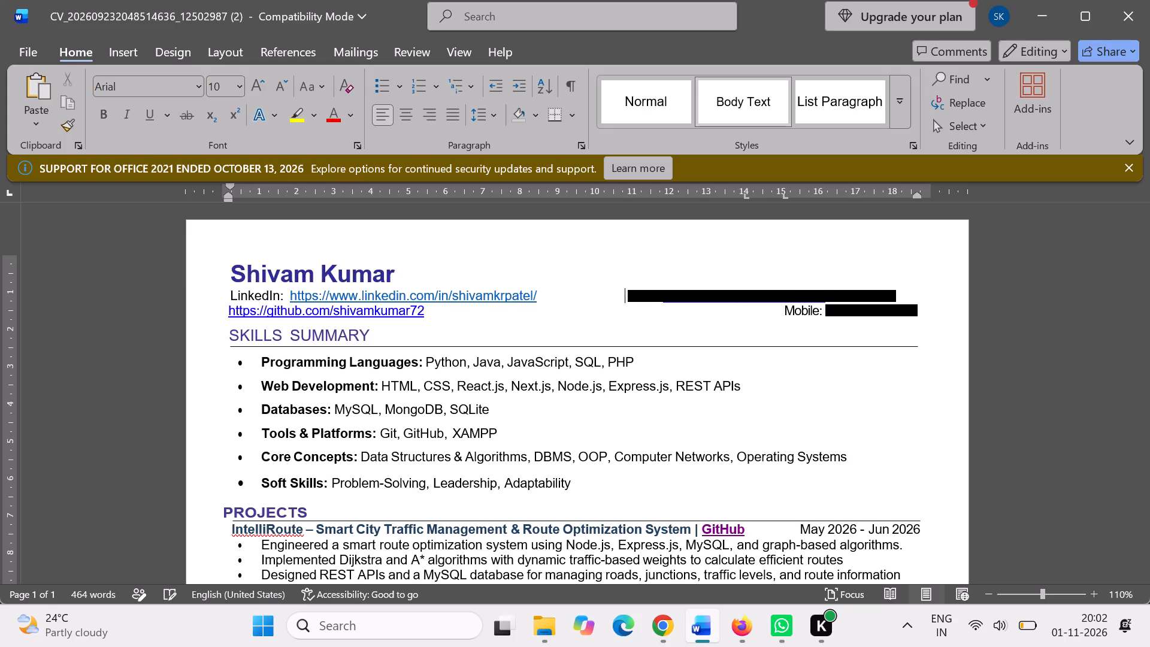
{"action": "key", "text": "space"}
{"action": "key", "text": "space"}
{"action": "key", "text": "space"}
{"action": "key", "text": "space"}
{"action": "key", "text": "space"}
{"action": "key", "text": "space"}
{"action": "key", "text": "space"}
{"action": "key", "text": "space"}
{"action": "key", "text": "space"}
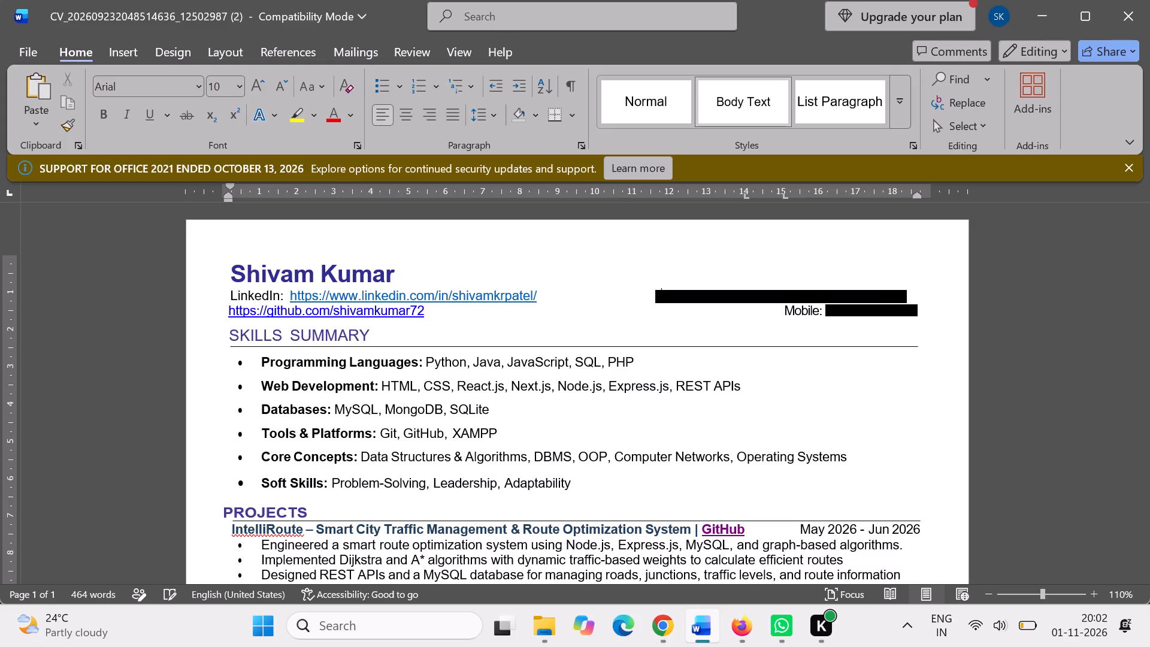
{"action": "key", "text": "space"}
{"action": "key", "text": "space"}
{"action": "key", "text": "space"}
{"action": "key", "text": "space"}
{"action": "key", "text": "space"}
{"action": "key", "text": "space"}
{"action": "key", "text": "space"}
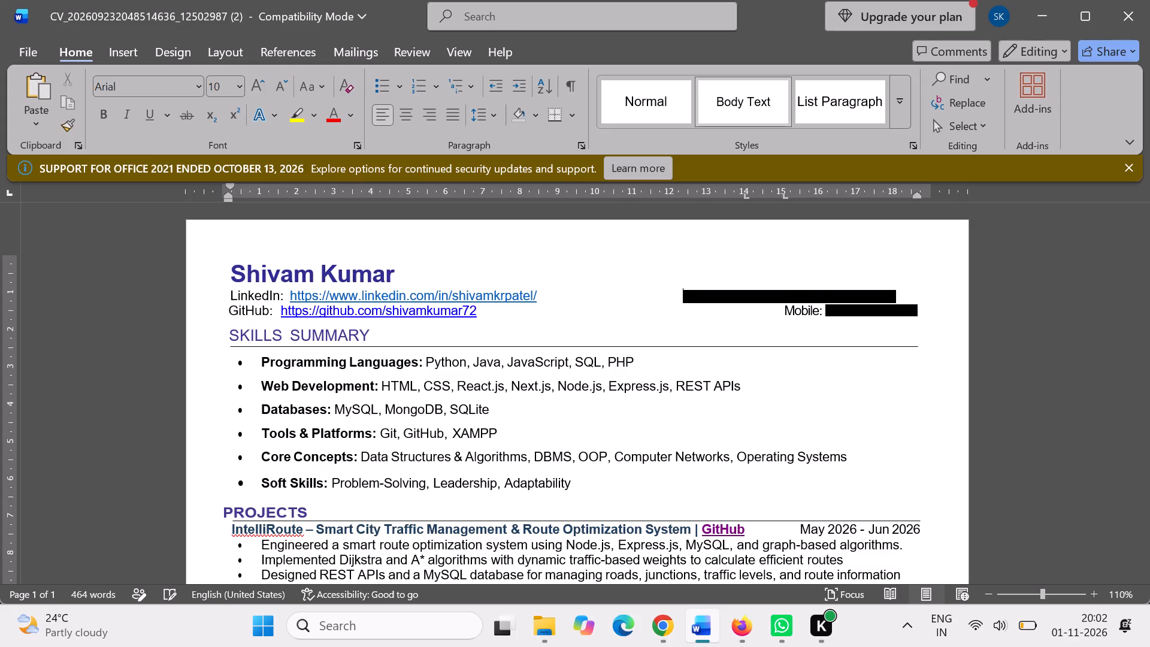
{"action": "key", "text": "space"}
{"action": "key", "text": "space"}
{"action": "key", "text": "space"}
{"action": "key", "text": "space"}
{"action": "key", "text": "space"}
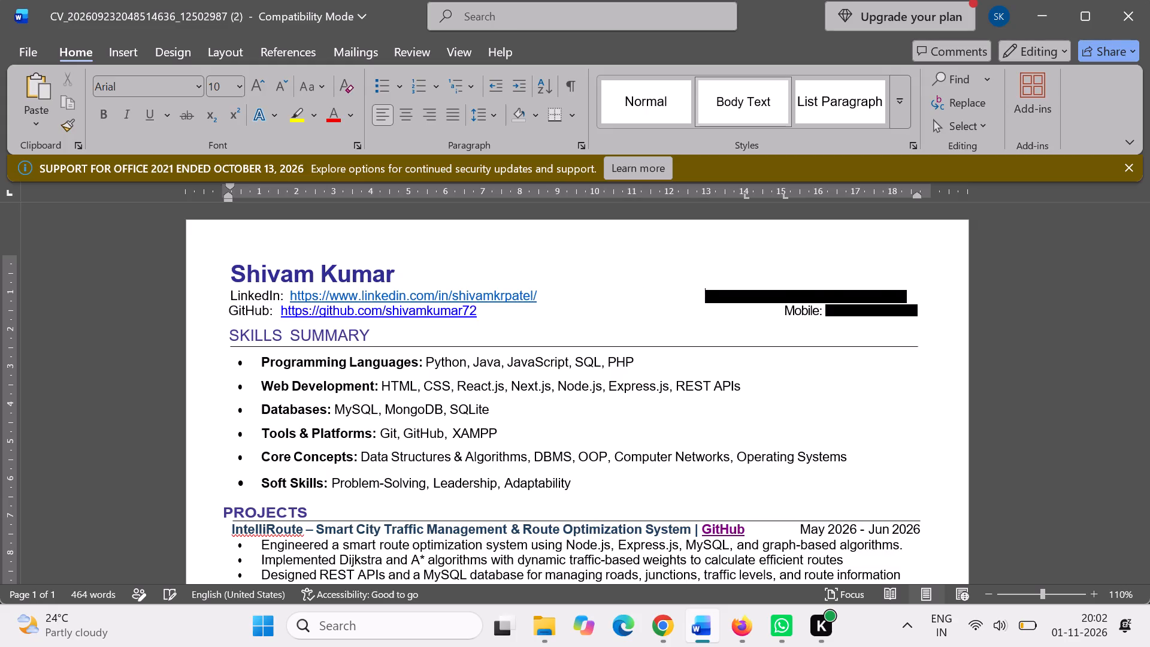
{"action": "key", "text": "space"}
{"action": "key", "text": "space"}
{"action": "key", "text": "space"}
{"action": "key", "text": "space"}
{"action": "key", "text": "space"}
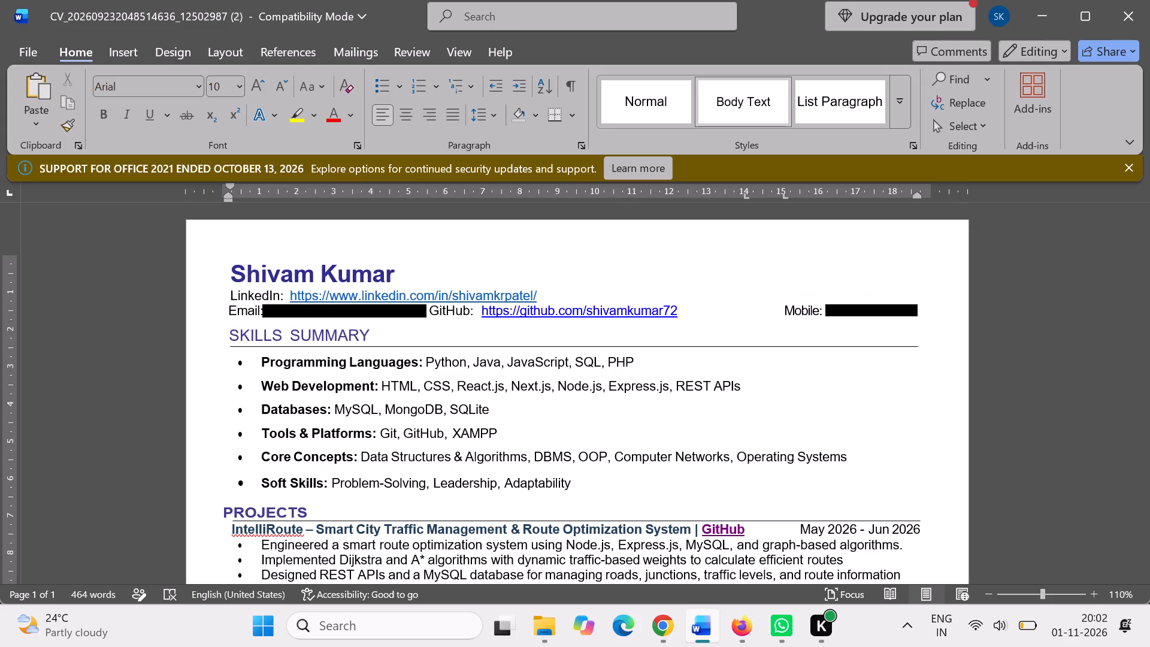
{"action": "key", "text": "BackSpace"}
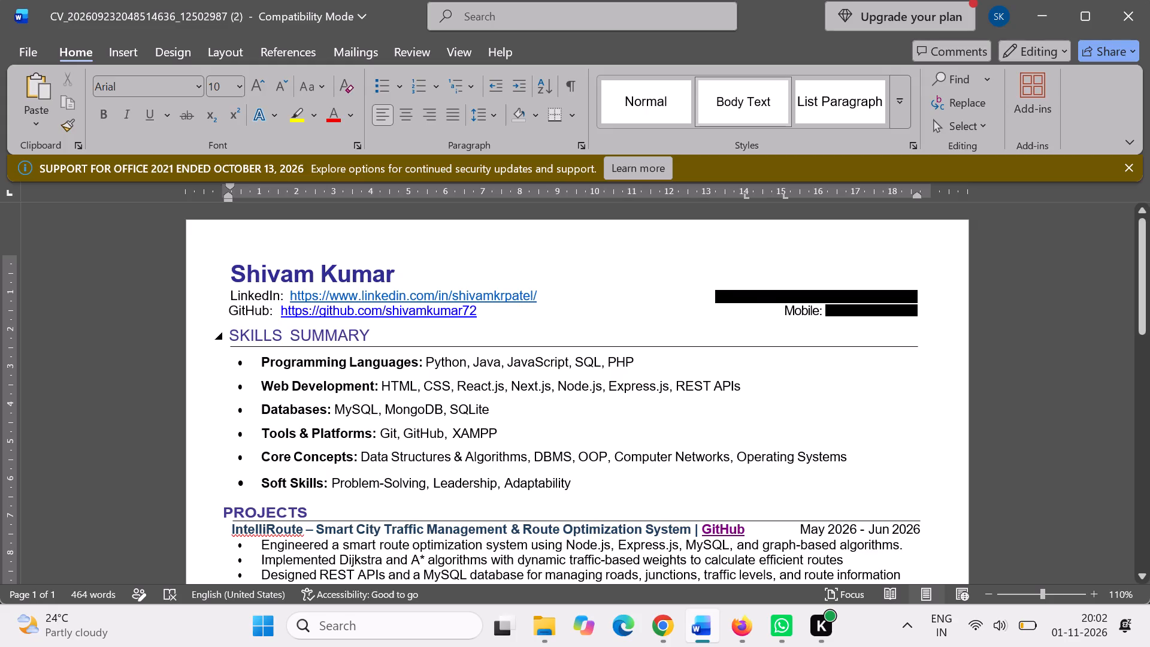
Review the CV from the header down to the Education section, checking the layout and certificate links.
{"action": "scroll", "coordinate": [812, 363], "scroll_direction": "down", "scroll_amount": 3}
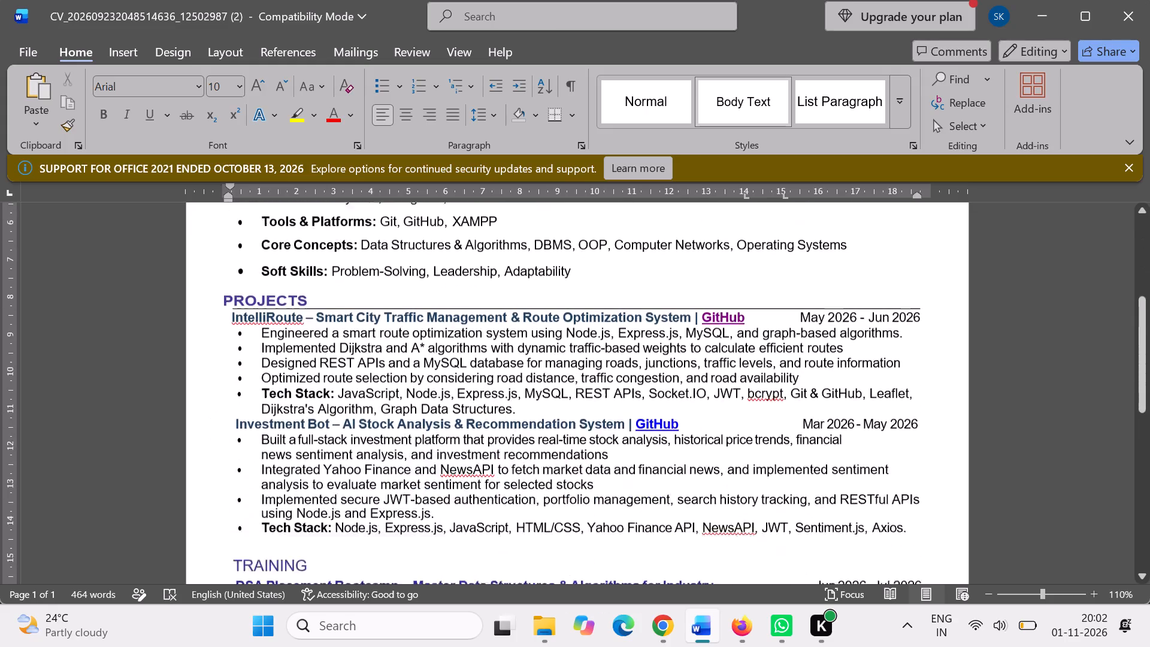
{"action": "scroll", "coordinate": [812, 363], "scroll_direction": "down", "scroll_amount": 4}
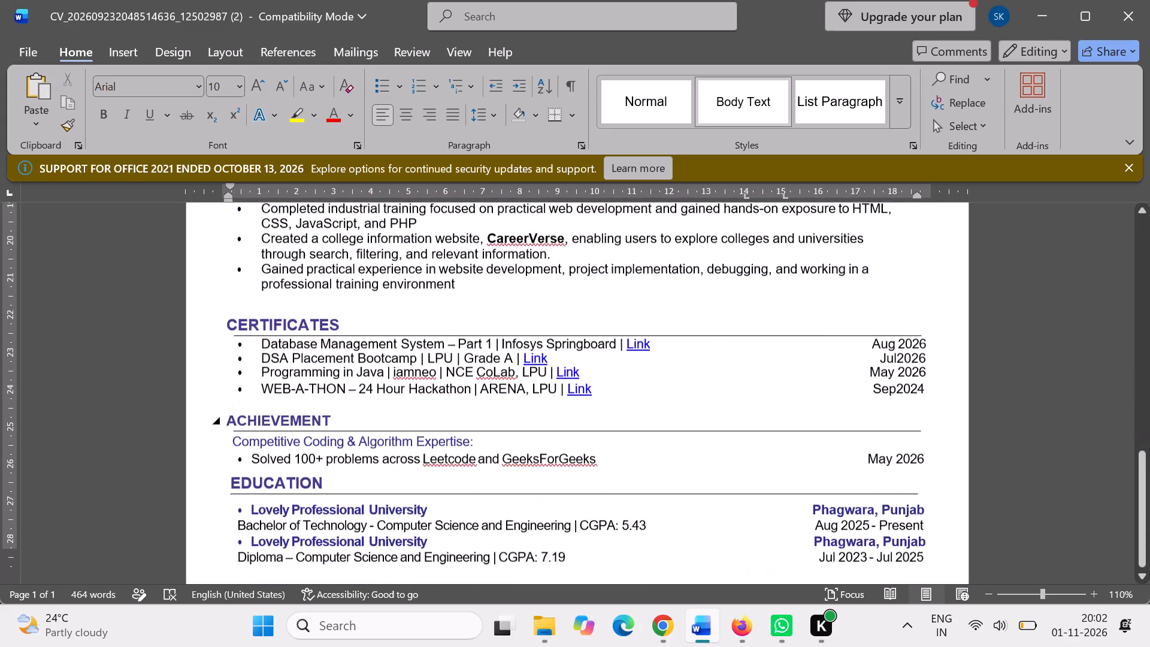
{"action": "scroll", "coordinate": [812, 363], "scroll_direction": "down", "scroll_amount": 2}
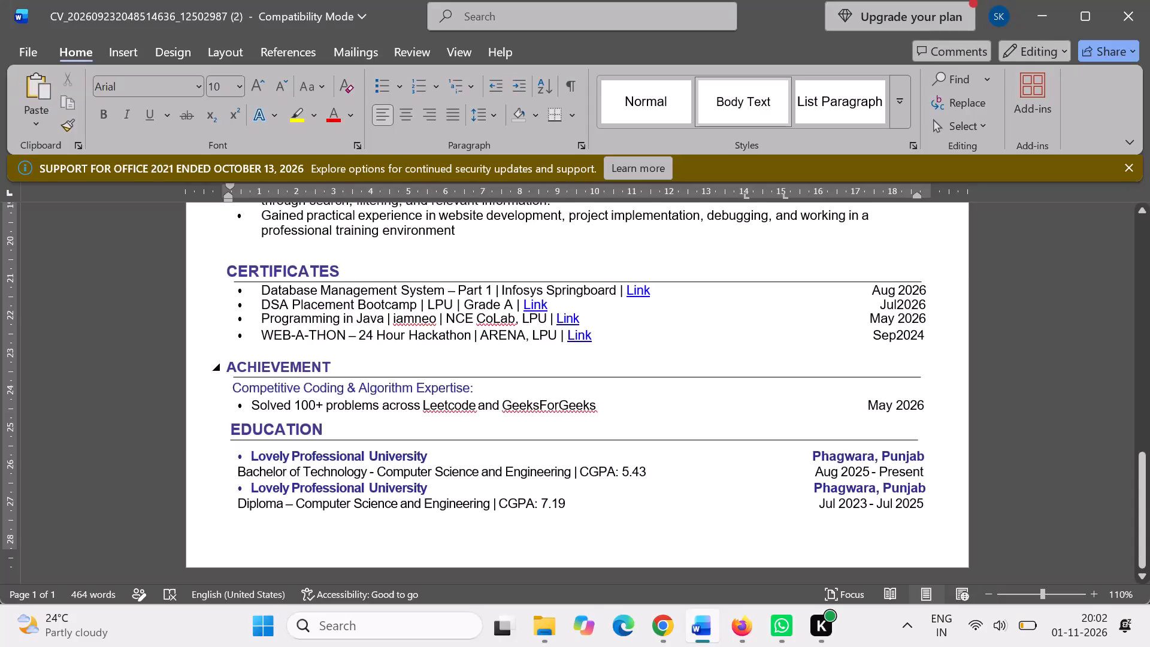
{"action": "scroll", "coordinate": [812, 363], "scroll_direction": "up", "scroll_amount": 4}
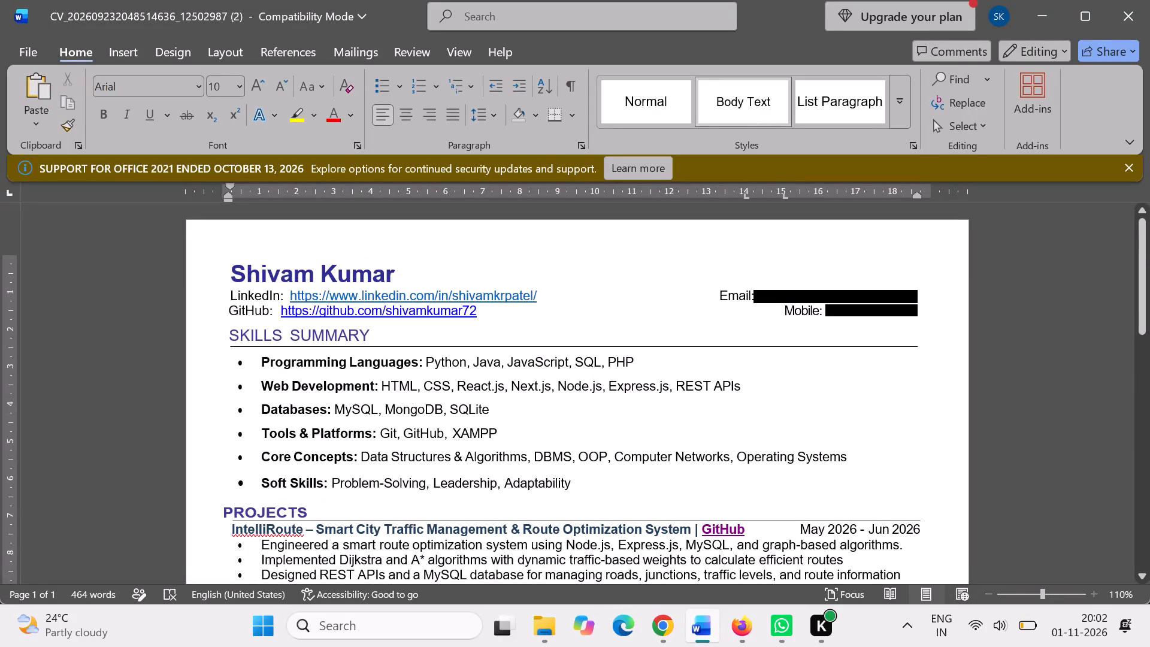
Set the Programming Languages bullet in Skills Summary to 1.0 line spacing and remove the space before its paragraph.
{"action": "left_click_drag", "start_coordinate": [244, 364], "coordinate": [243, 364]}
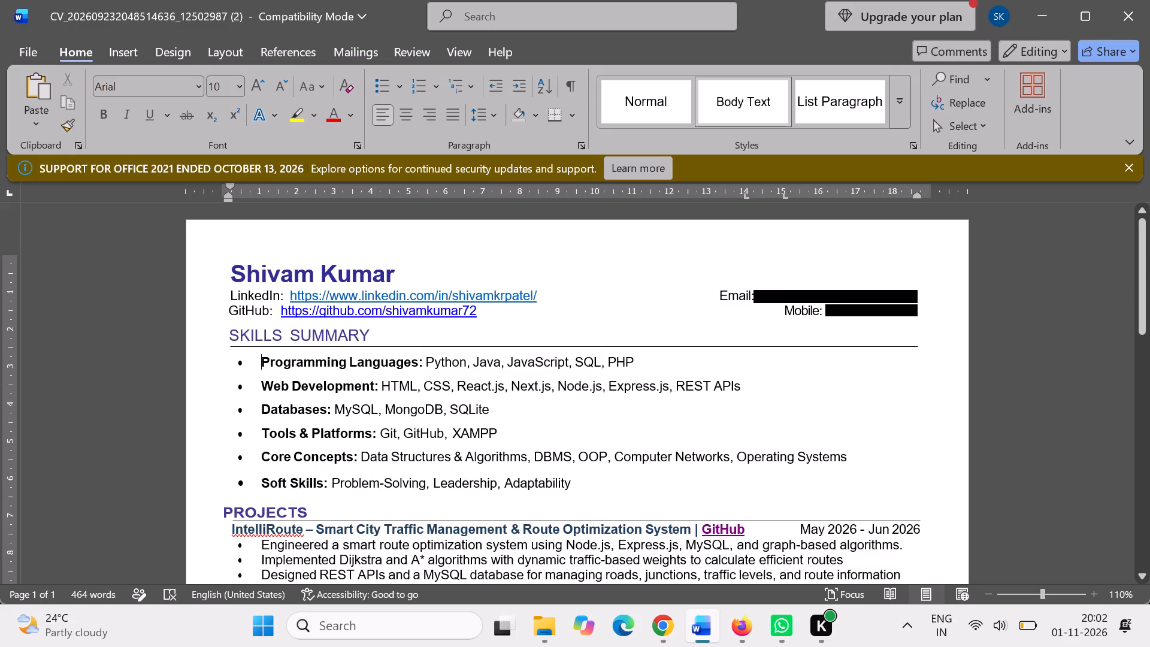
{"action": "left_click_drag", "start_coordinate": [243, 364], "coordinate": [232, 360]}
{"action": "left_click", "coordinate": [232, 360]}
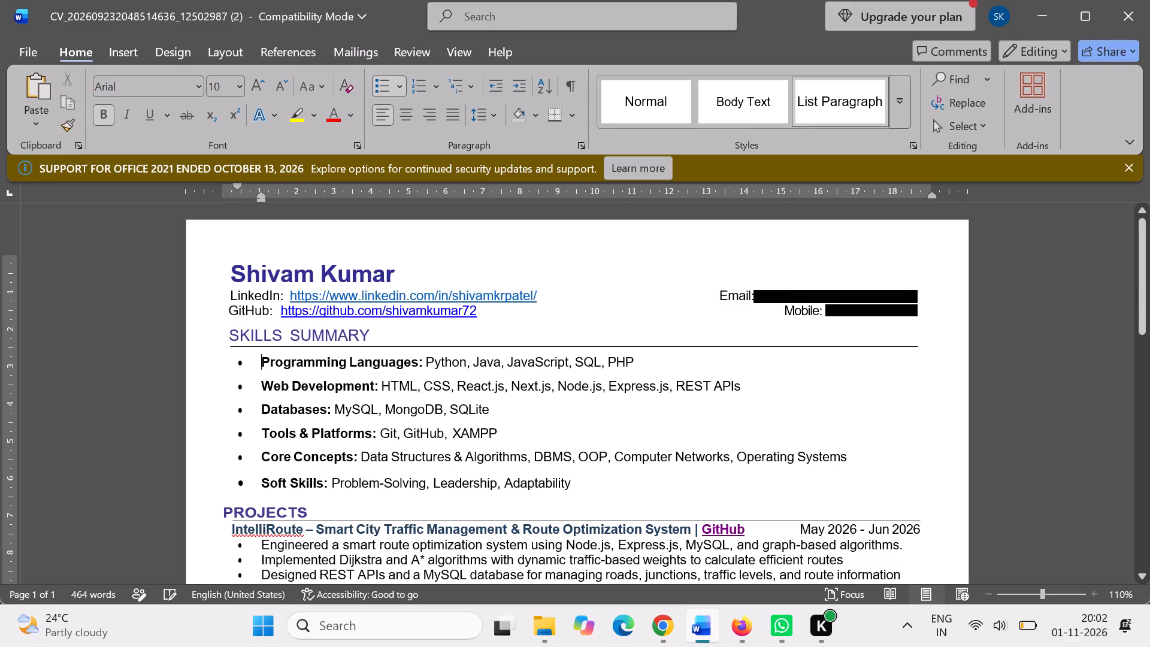
{"action": "left_click", "coordinate": [236, 361]}
{"action": "left_click_drag", "start_coordinate": [240, 360], "coordinate": [234, 360]}
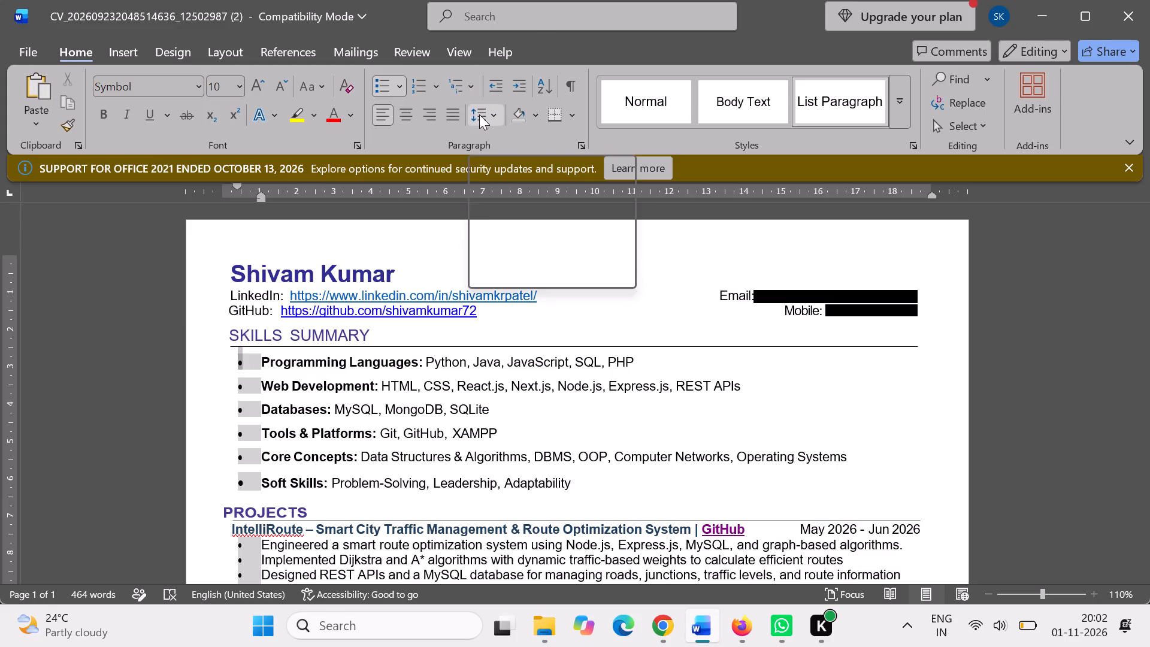
{"action": "left_click", "coordinate": [500, 109]}
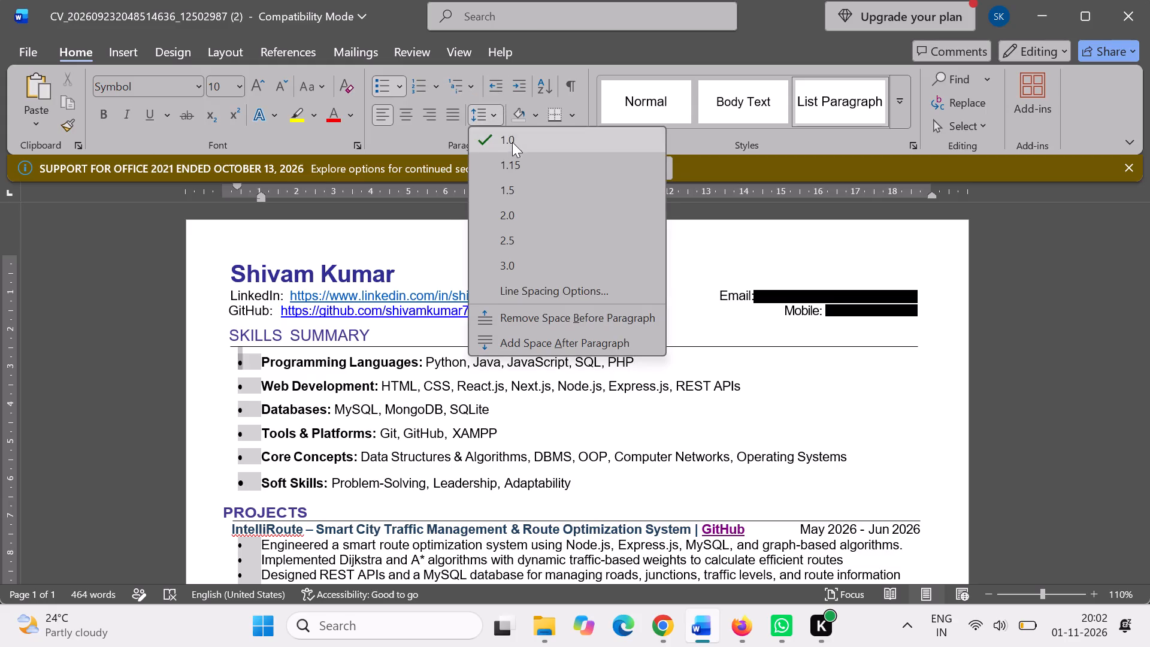
{"action": "left_click", "coordinate": [513, 144]}
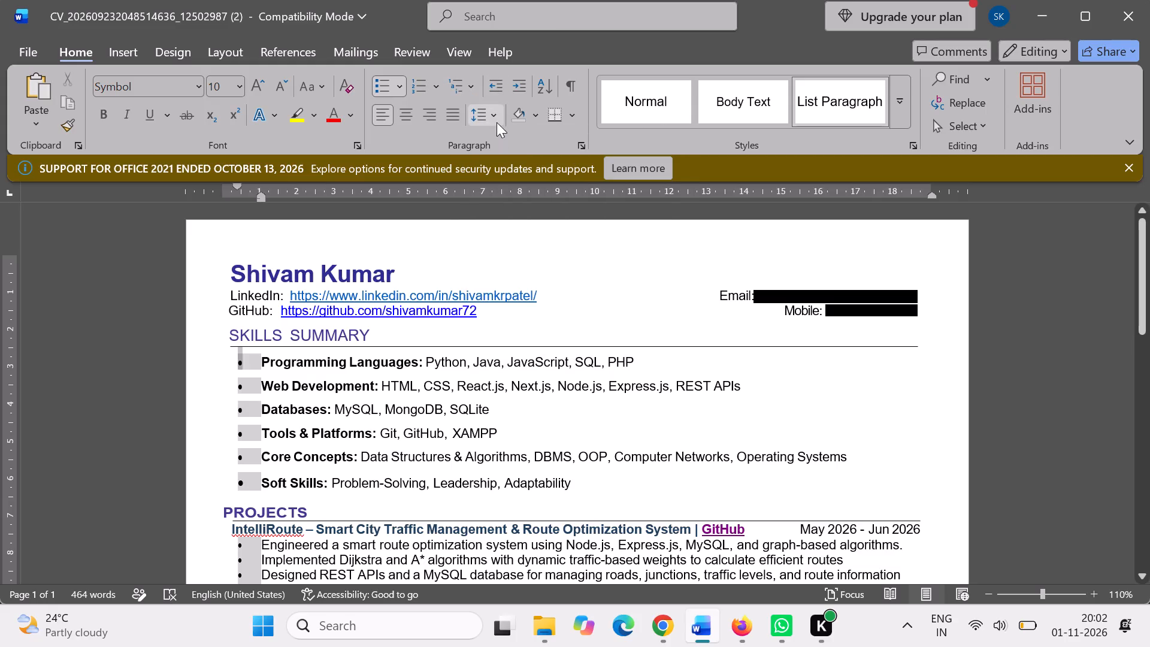
{"action": "left_click", "coordinate": [497, 117]}
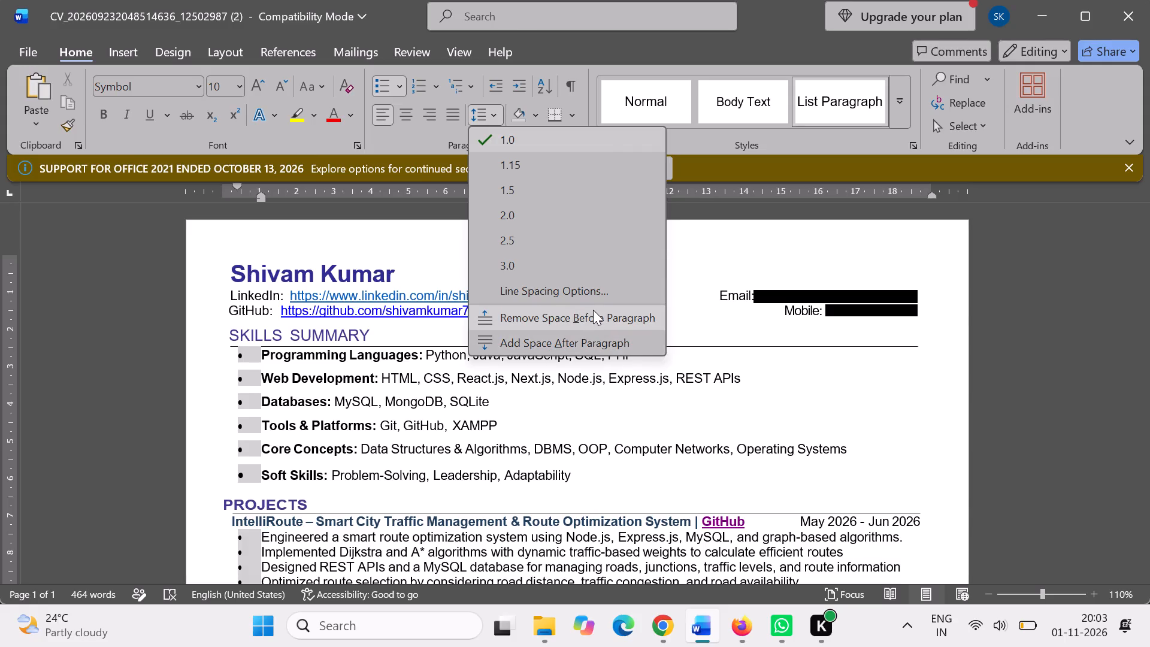
{"action": "left_click", "coordinate": [593, 310]}
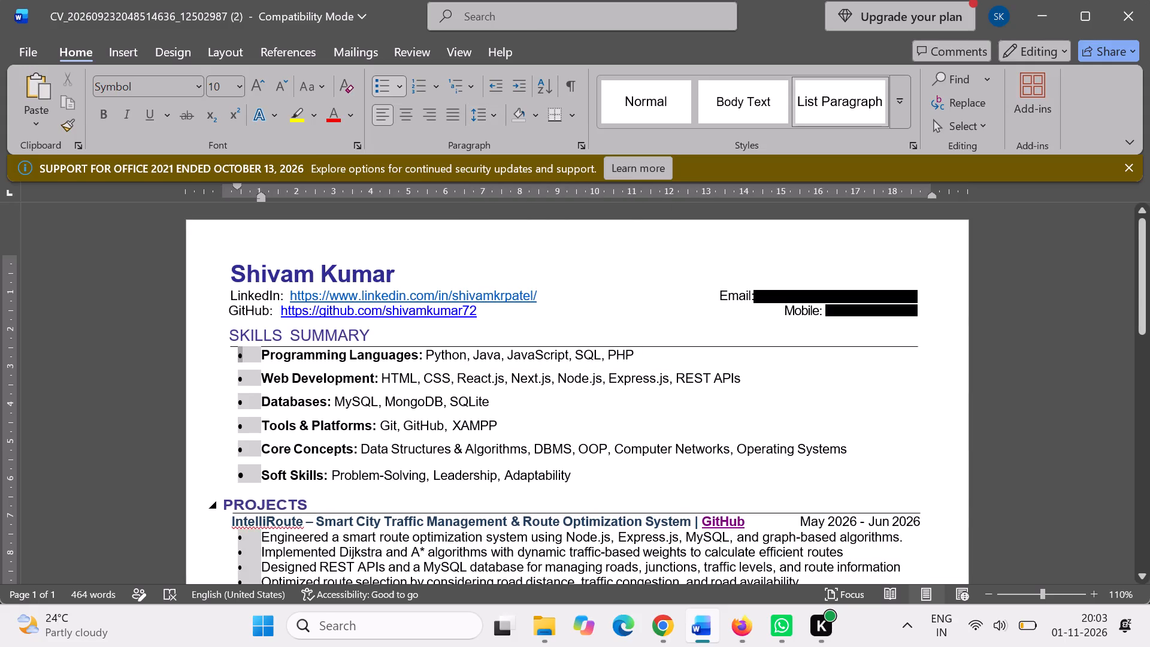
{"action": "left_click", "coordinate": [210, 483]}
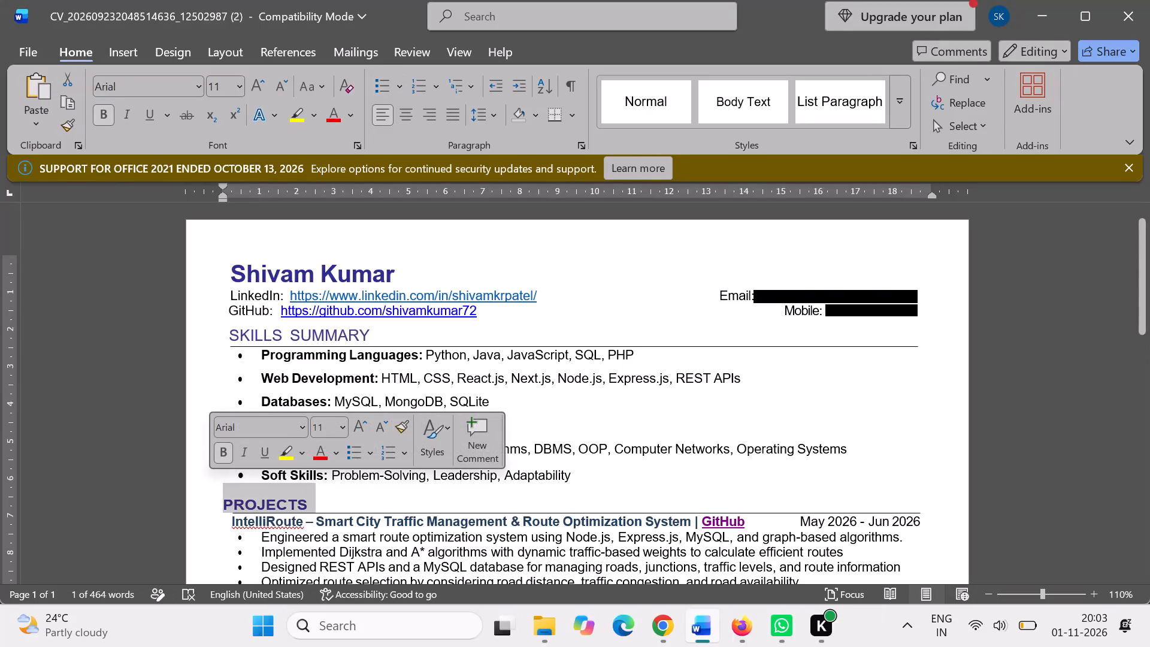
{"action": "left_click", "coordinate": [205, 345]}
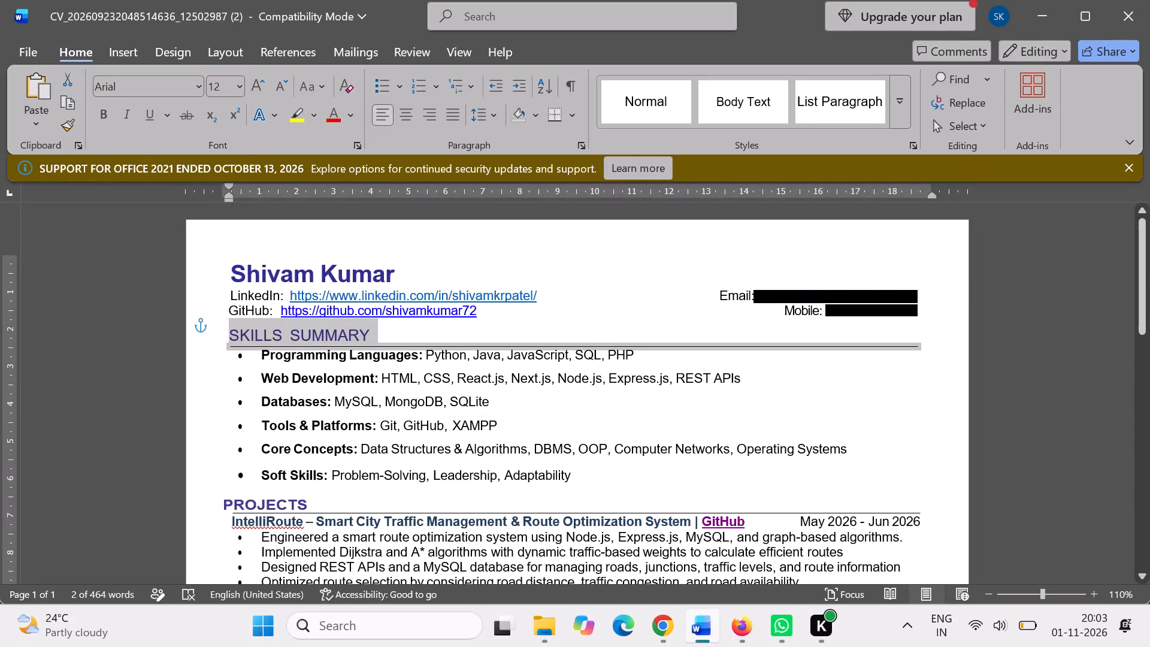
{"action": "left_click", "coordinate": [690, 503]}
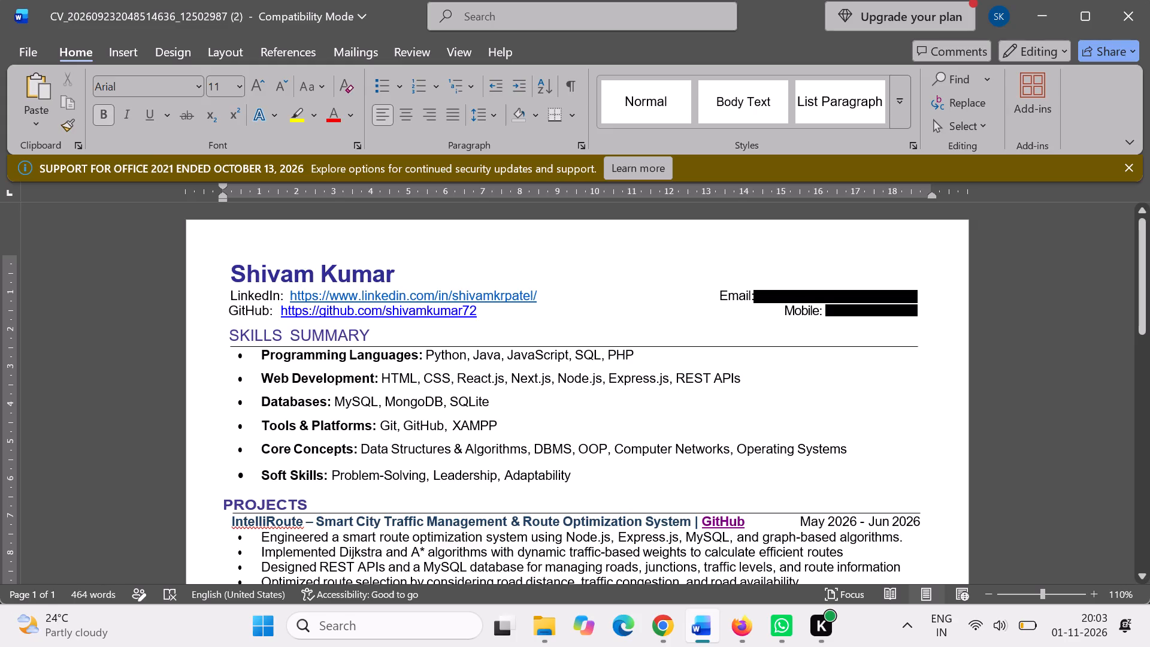
Apply 1.0 line spacing to all Skills Summary bullets, from Programming Languages through Soft Skills.
{"action": "left_click", "coordinate": [253, 367]}
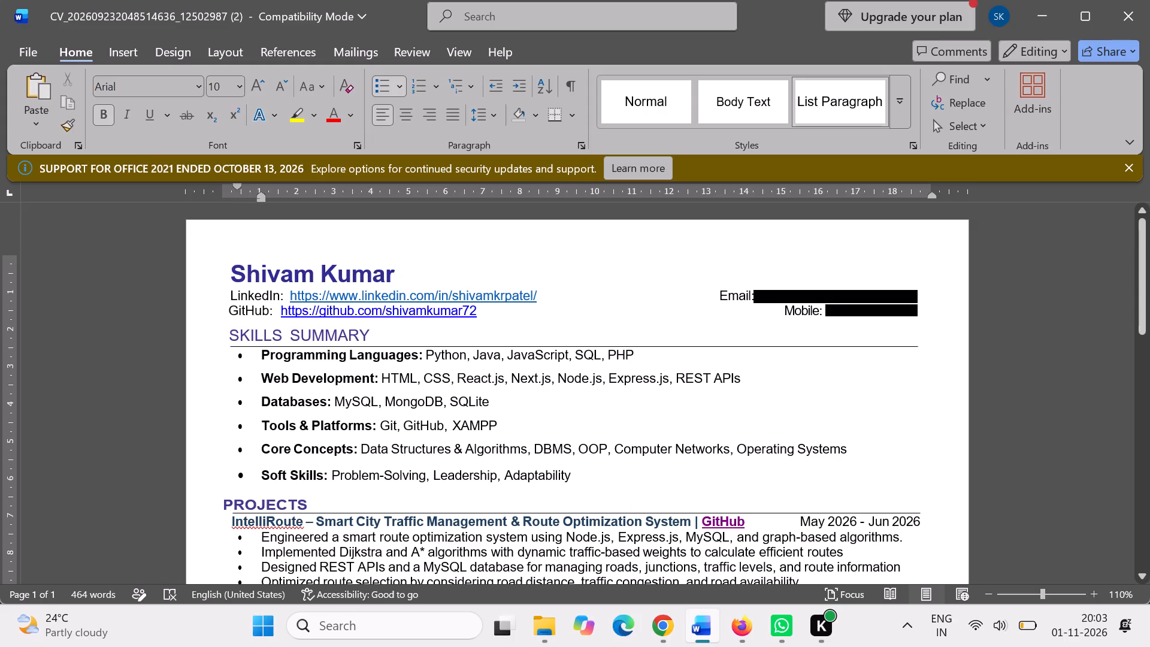
{"action": "left_click_drag", "start_coordinate": [260, 357], "coordinate": [527, 485]}
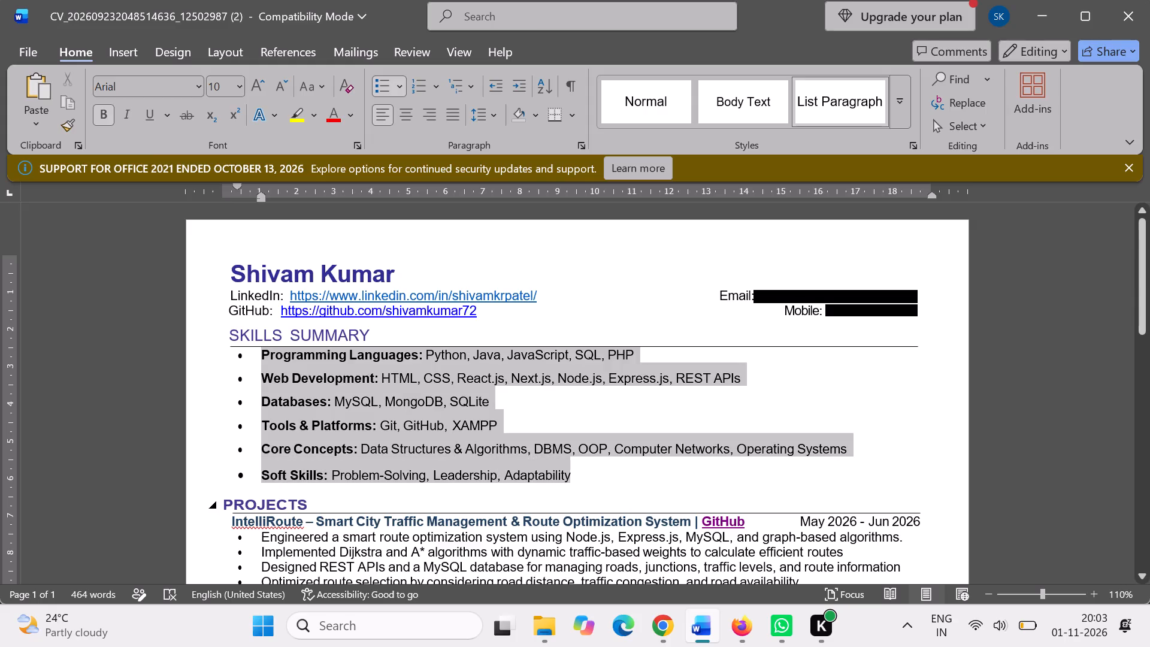
{"action": "left_click_drag", "start_coordinate": [527, 485], "coordinate": [583, 473]}
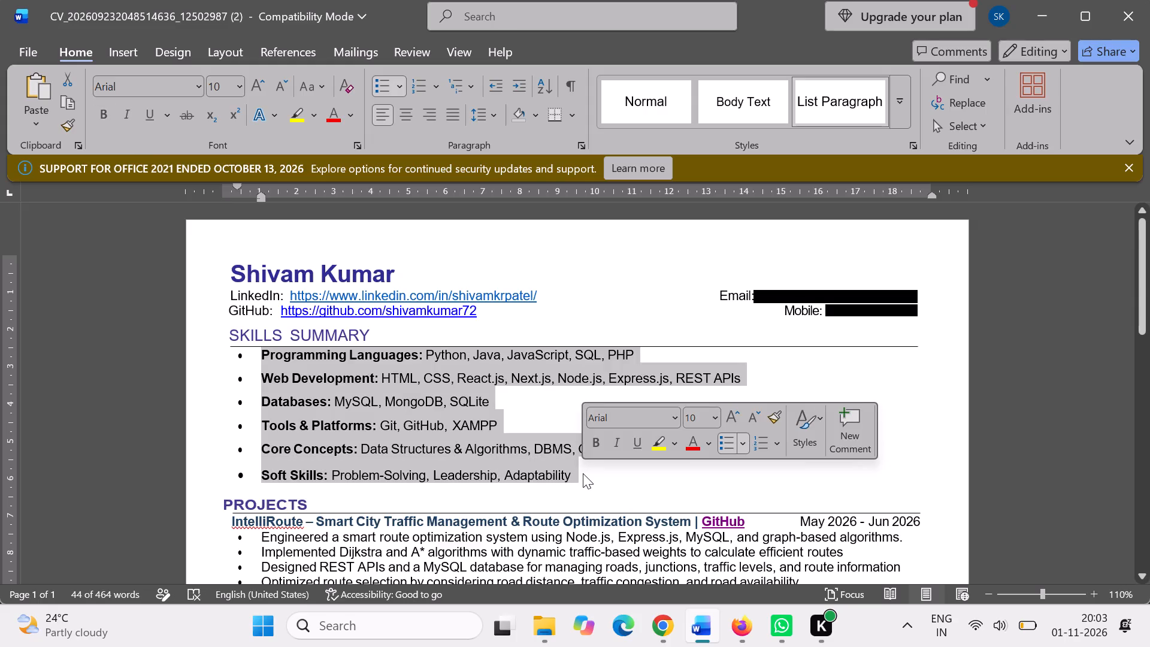
{"action": "left_click", "coordinate": [495, 117]}
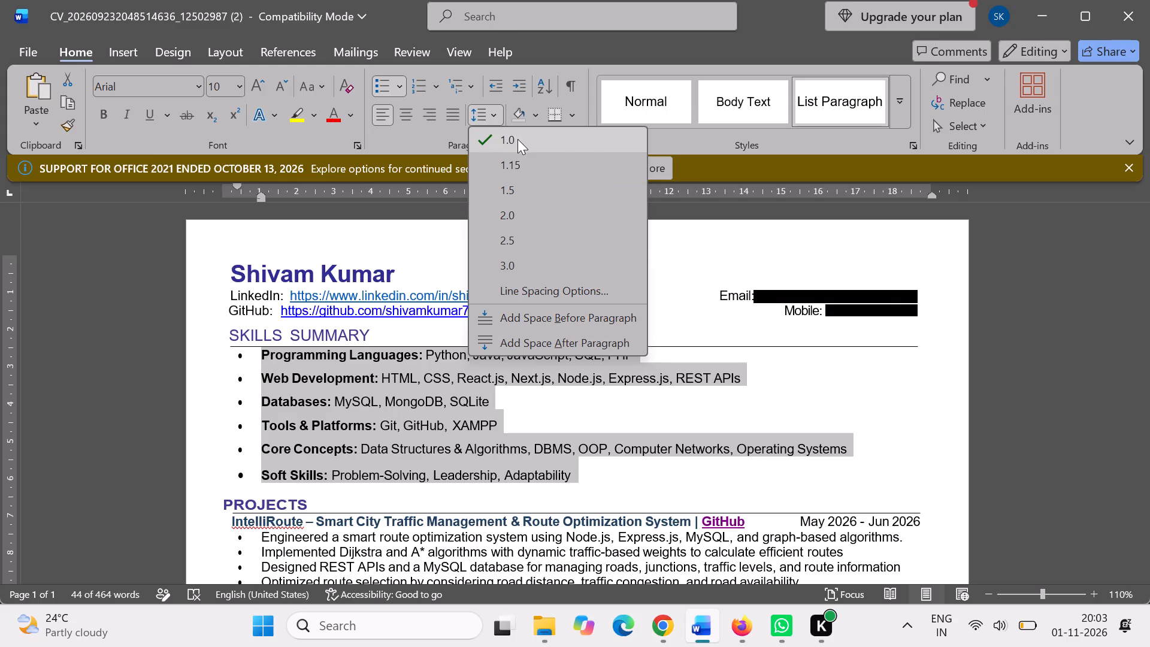
{"action": "left_click", "coordinate": [517, 137]}
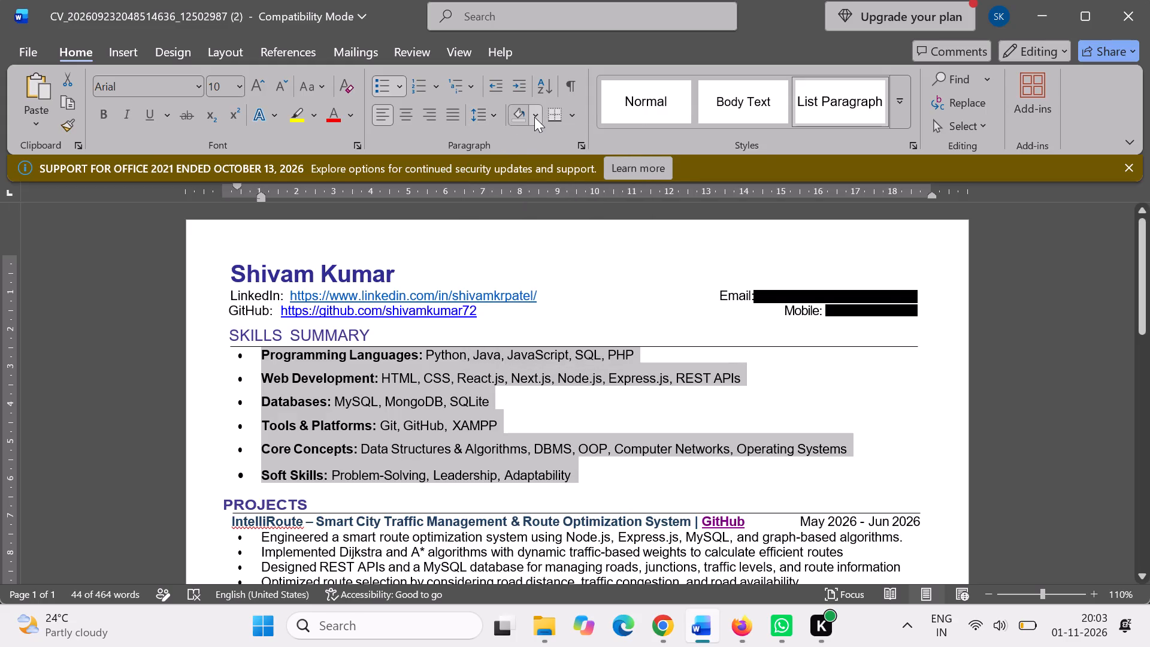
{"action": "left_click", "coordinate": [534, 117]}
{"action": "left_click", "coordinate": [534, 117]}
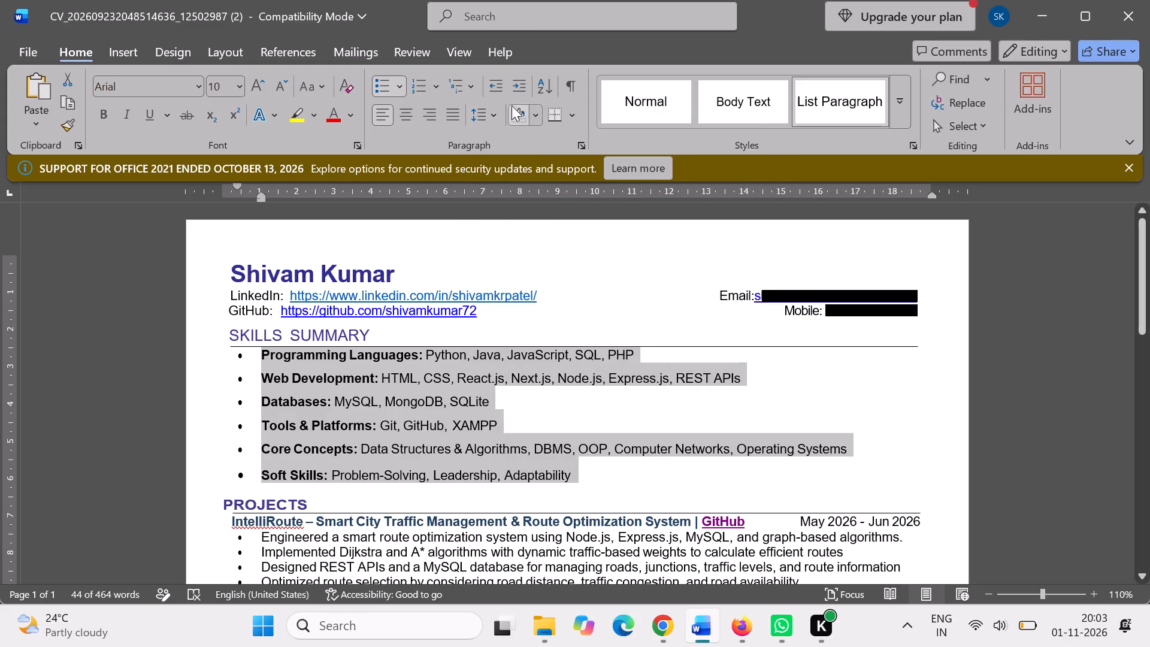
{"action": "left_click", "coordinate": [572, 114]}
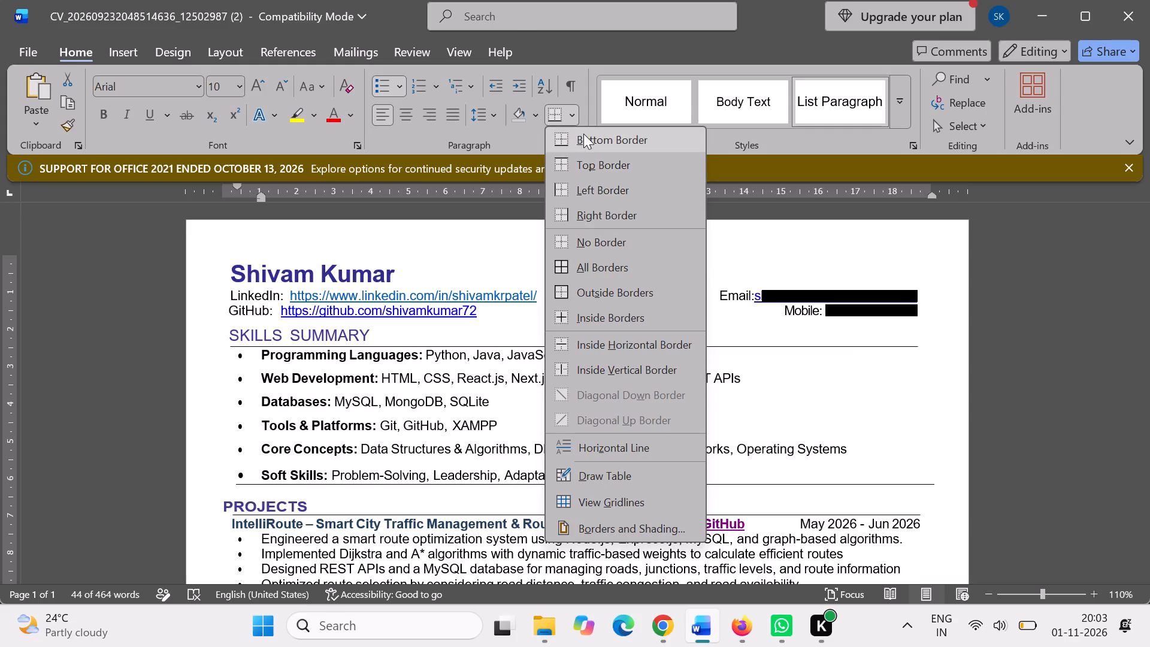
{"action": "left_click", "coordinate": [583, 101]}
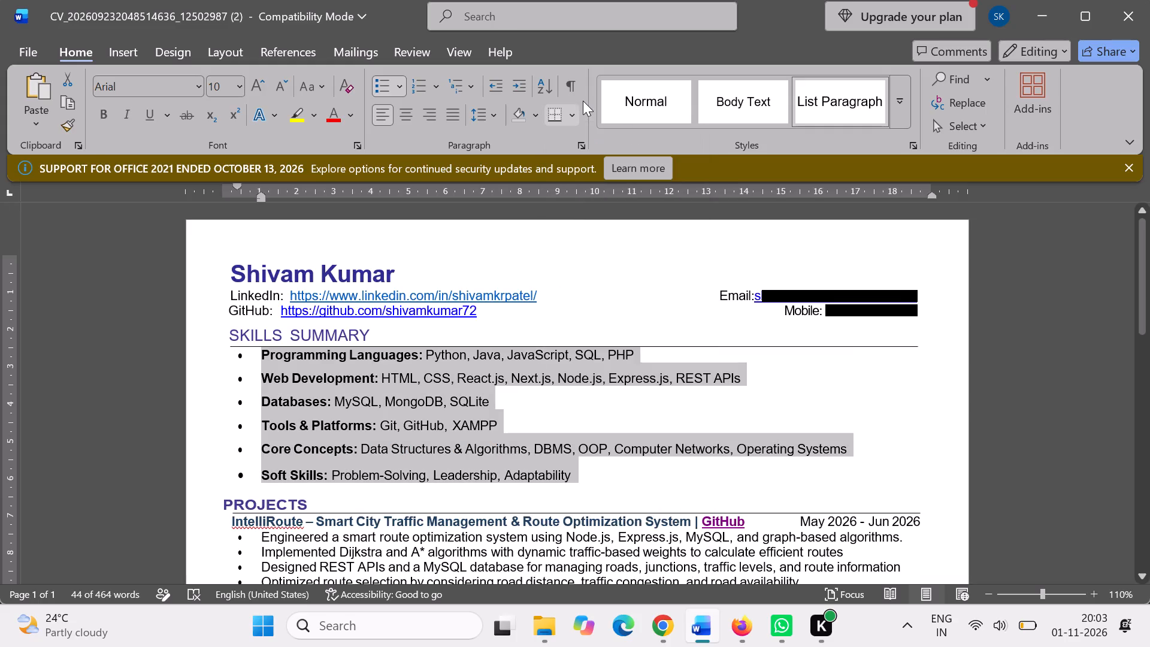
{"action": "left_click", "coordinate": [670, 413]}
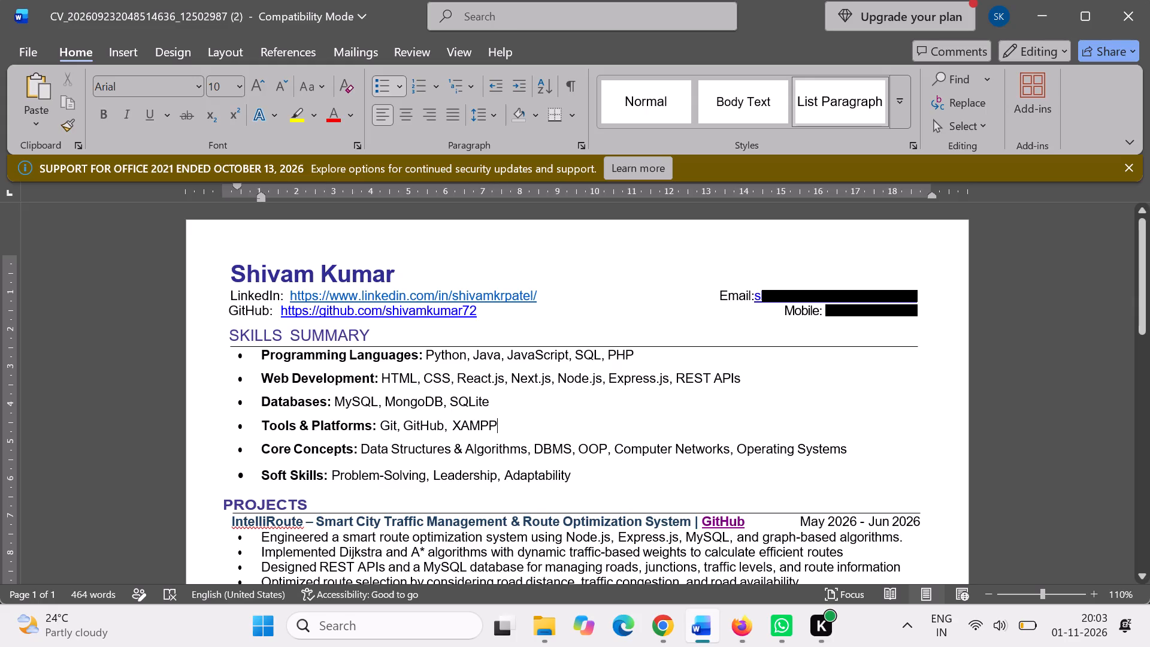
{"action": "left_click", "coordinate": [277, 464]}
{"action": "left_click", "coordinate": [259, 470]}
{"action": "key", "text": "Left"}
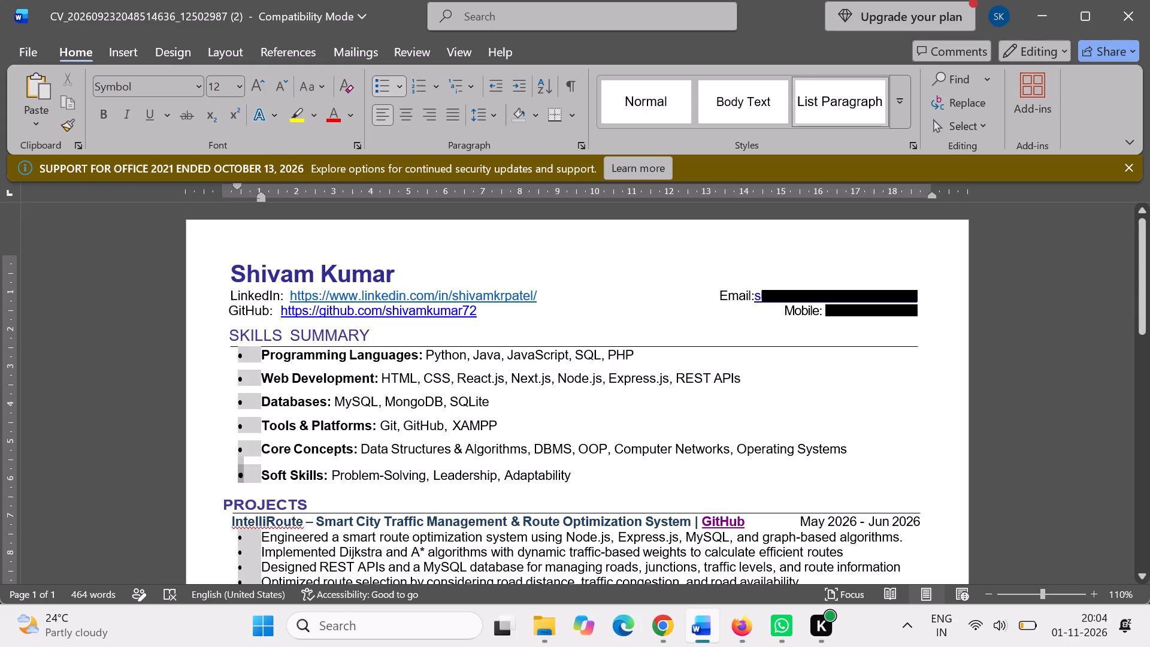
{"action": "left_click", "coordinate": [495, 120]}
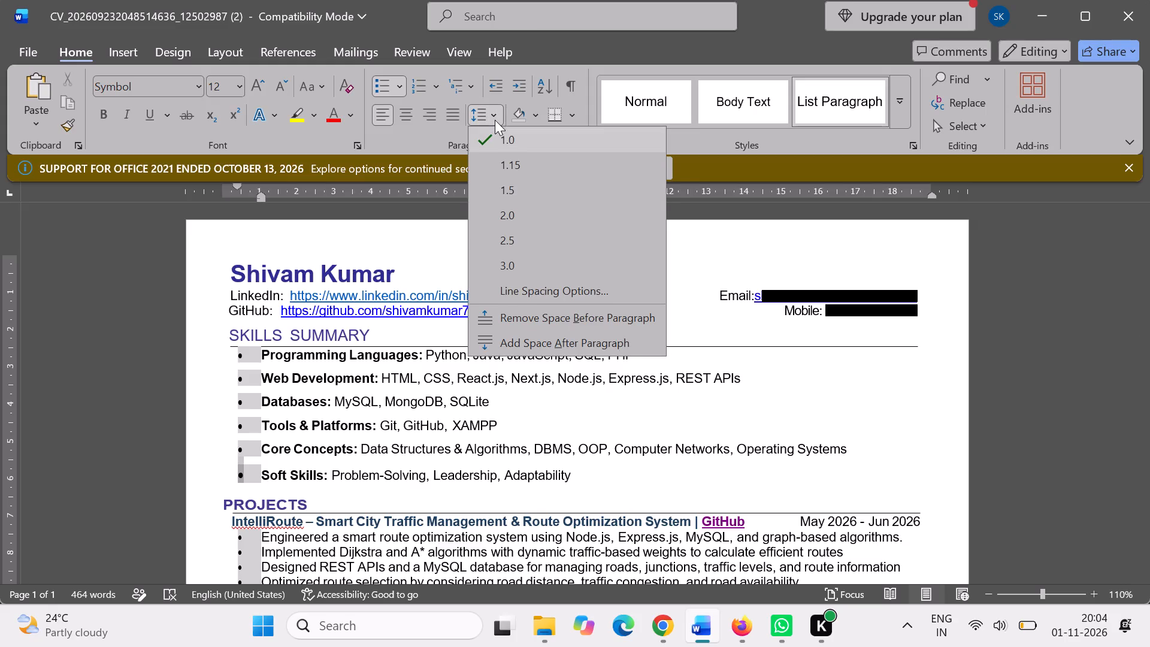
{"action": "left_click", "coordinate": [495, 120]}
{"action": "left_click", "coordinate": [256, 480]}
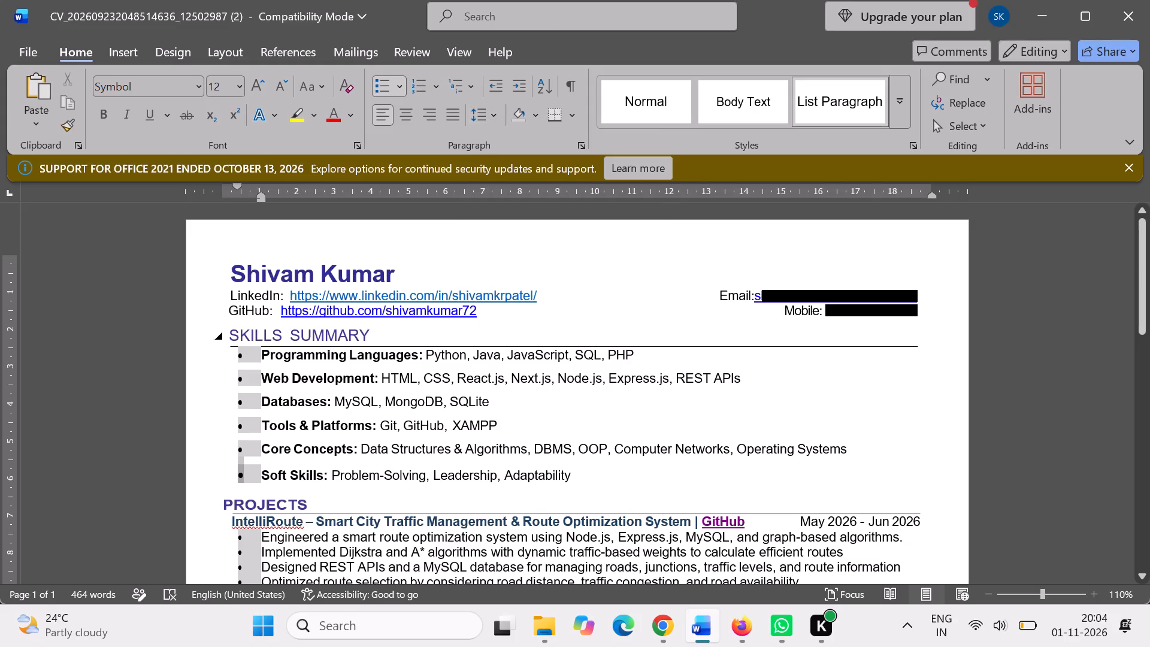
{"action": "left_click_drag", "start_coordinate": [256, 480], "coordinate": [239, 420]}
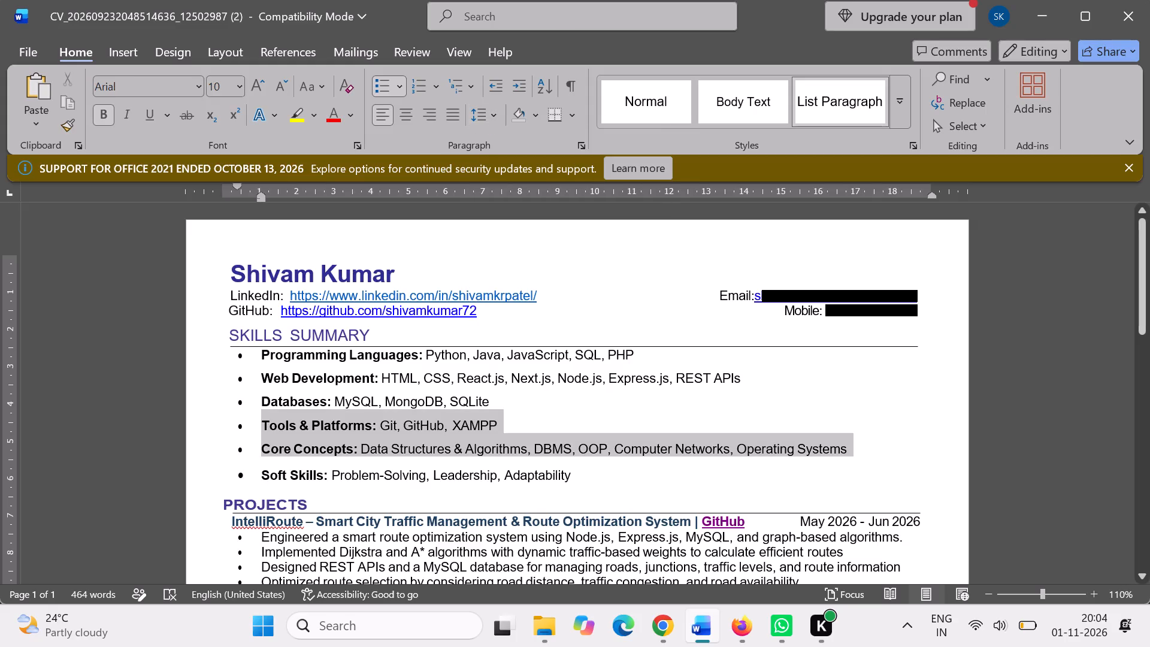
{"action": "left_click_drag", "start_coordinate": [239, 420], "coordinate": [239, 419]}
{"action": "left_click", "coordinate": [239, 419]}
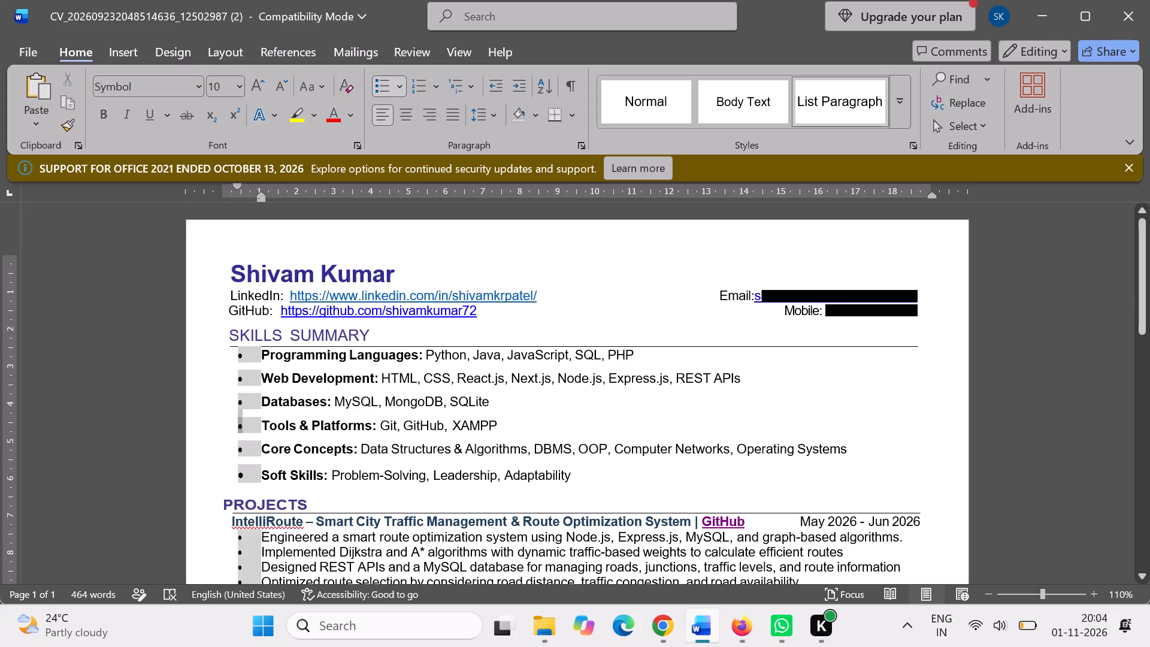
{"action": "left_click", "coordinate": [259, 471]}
Review the CV from Skills Summary through Education and back to Projects, checking spacing, layout and links.
{"action": "scroll", "coordinate": [259, 471], "scroll_direction": "down", "scroll_amount": 2}
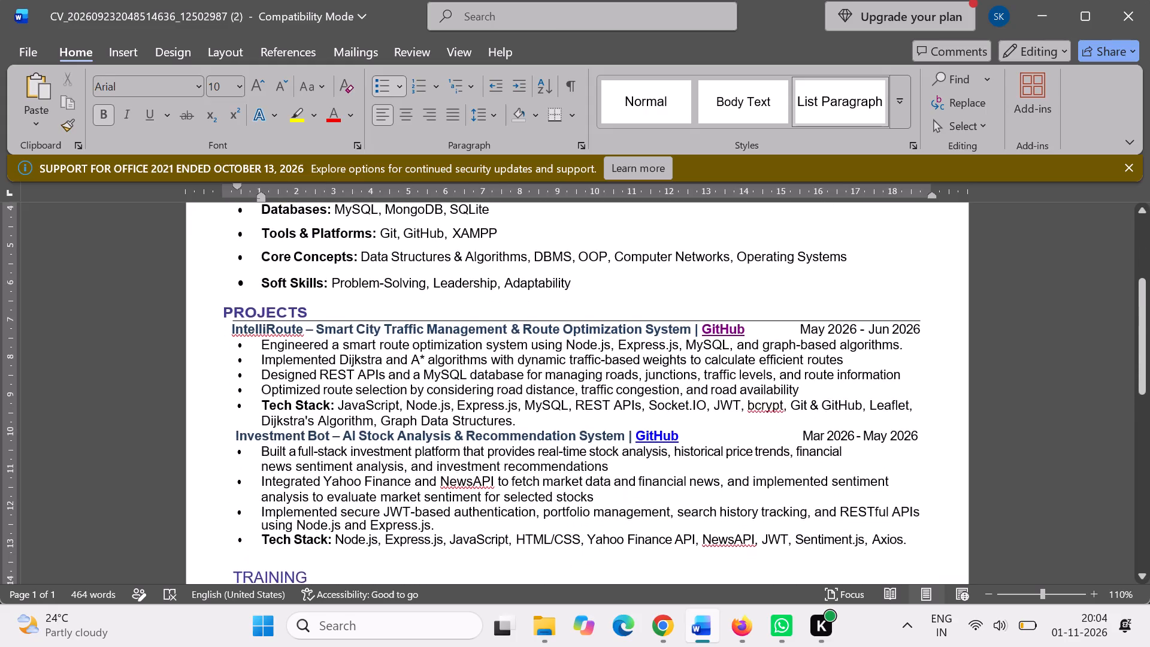
{"action": "scroll", "coordinate": [259, 471], "scroll_direction": "down", "scroll_amount": 3}
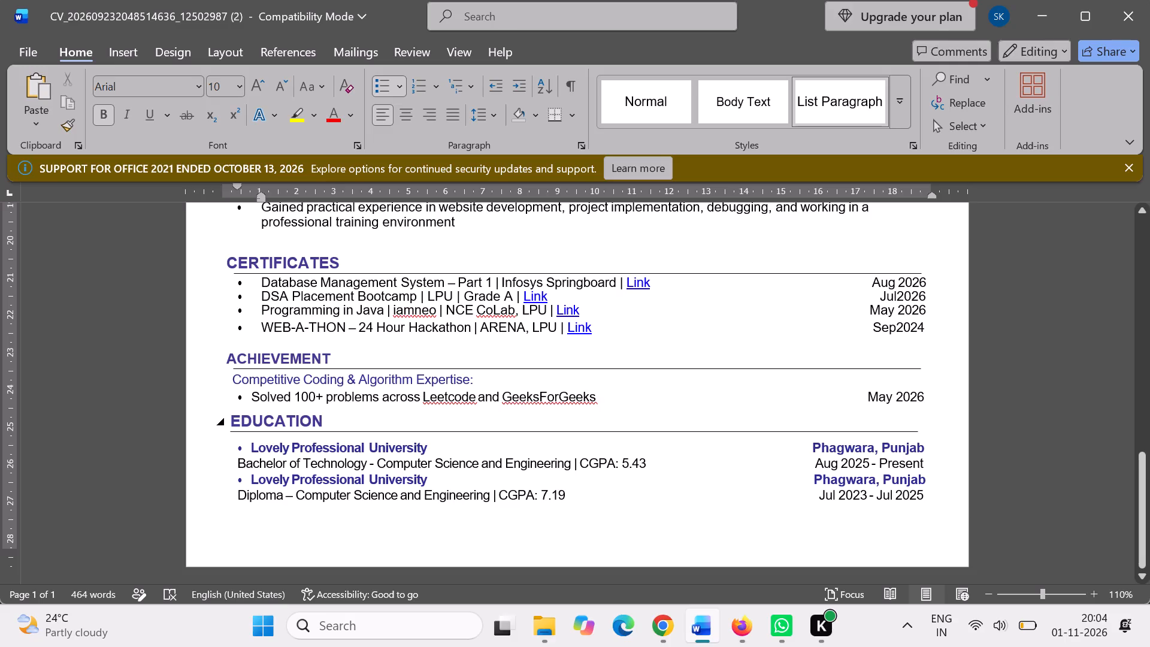
{"action": "scroll", "coordinate": [579, 420], "scroll_direction": "up", "scroll_amount": 2}
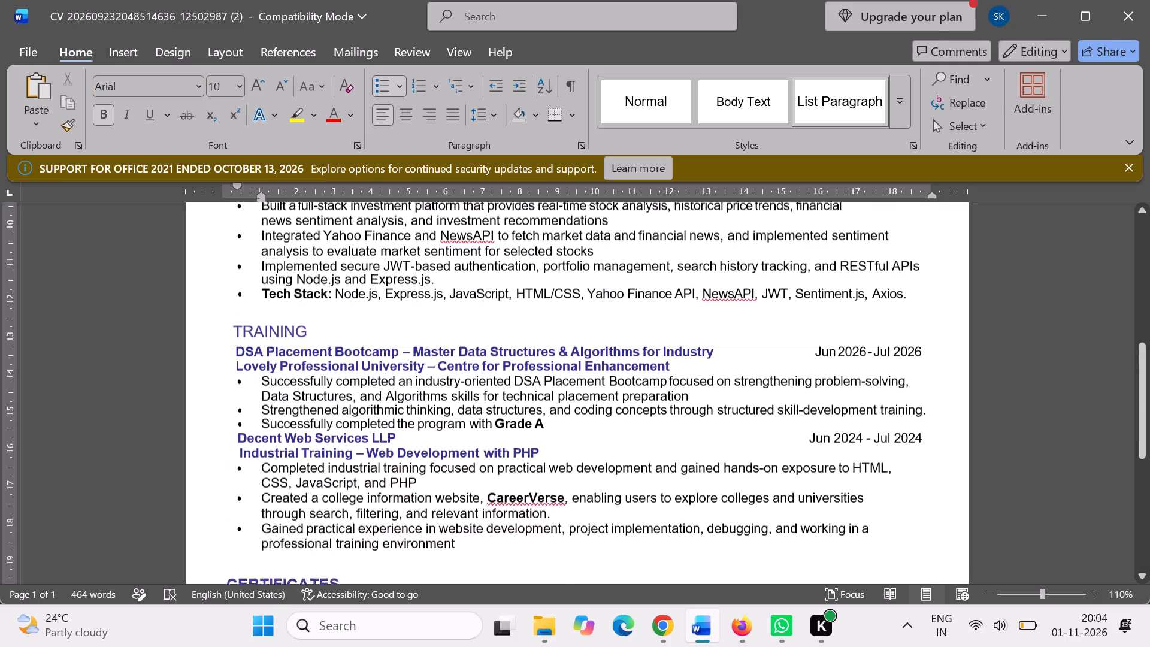
{"action": "scroll", "coordinate": [579, 420], "scroll_direction": "up", "scroll_amount": 1}
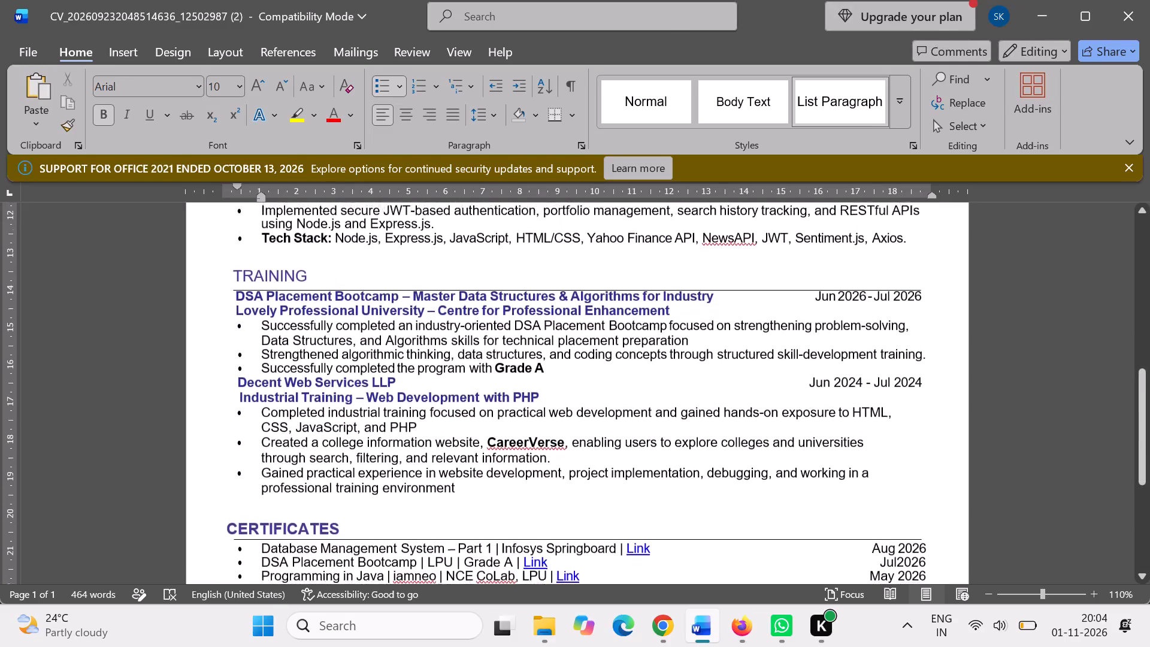
{"action": "scroll", "coordinate": [579, 420], "scroll_direction": "up", "scroll_amount": 1}
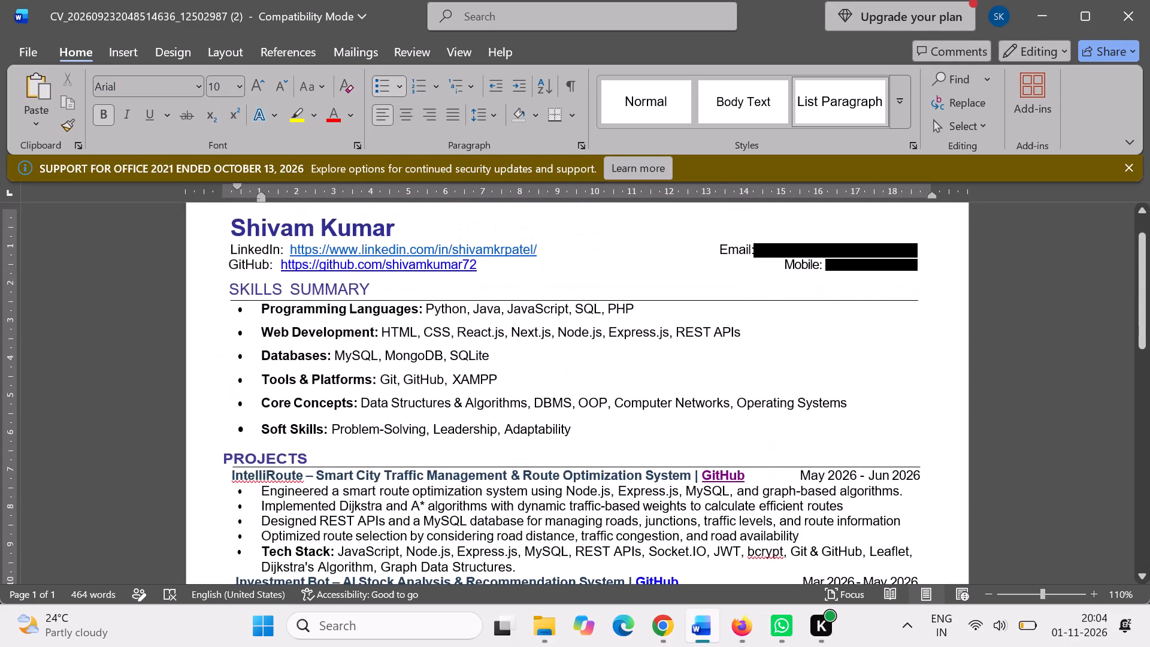
{"action": "scroll", "coordinate": [565, 414], "scroll_direction": "down", "scroll_amount": 2}
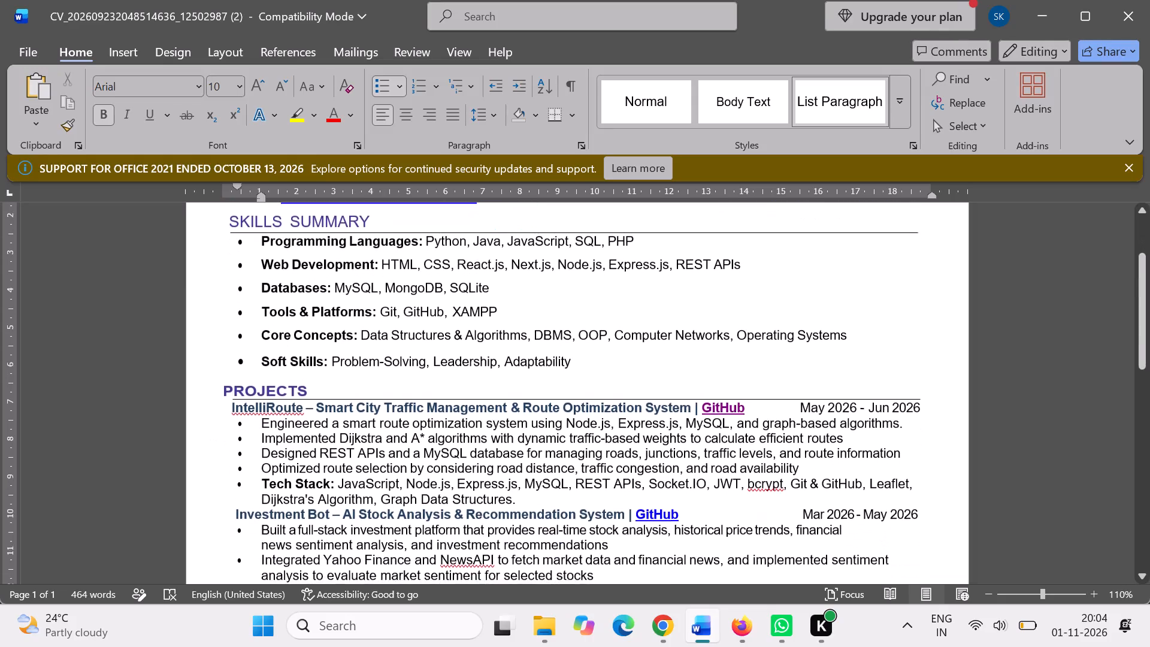
{"action": "scroll", "coordinate": [565, 414], "scroll_direction": "down", "scroll_amount": 5}
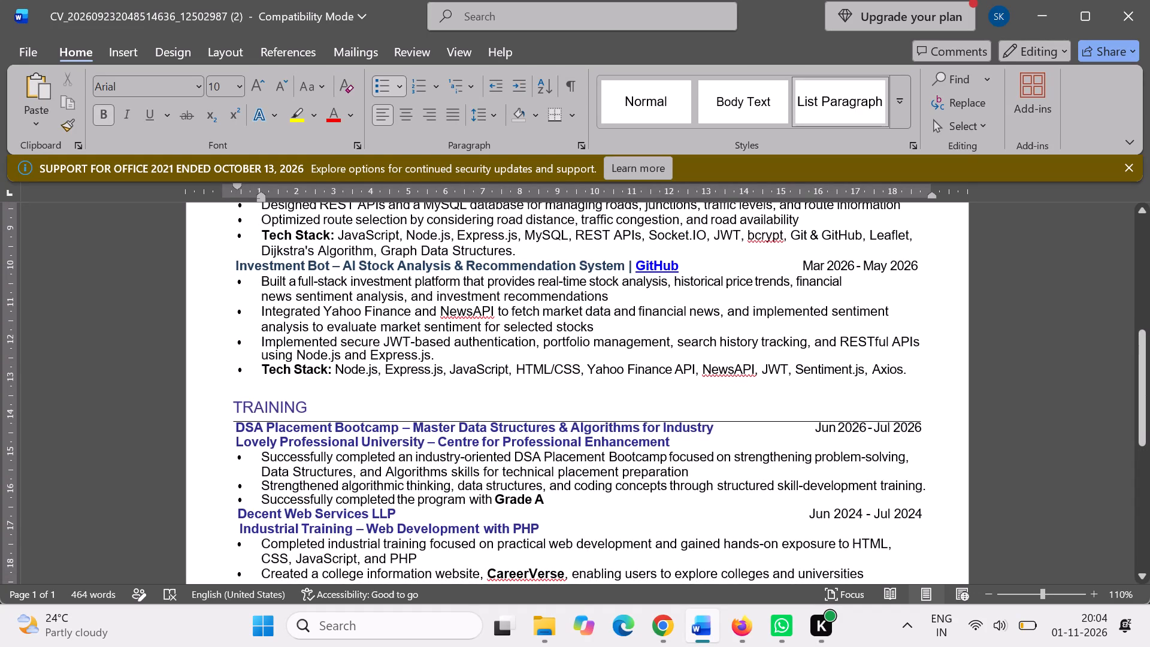
{"action": "scroll", "coordinate": [673, 326], "scroll_direction": "up", "scroll_amount": 1}
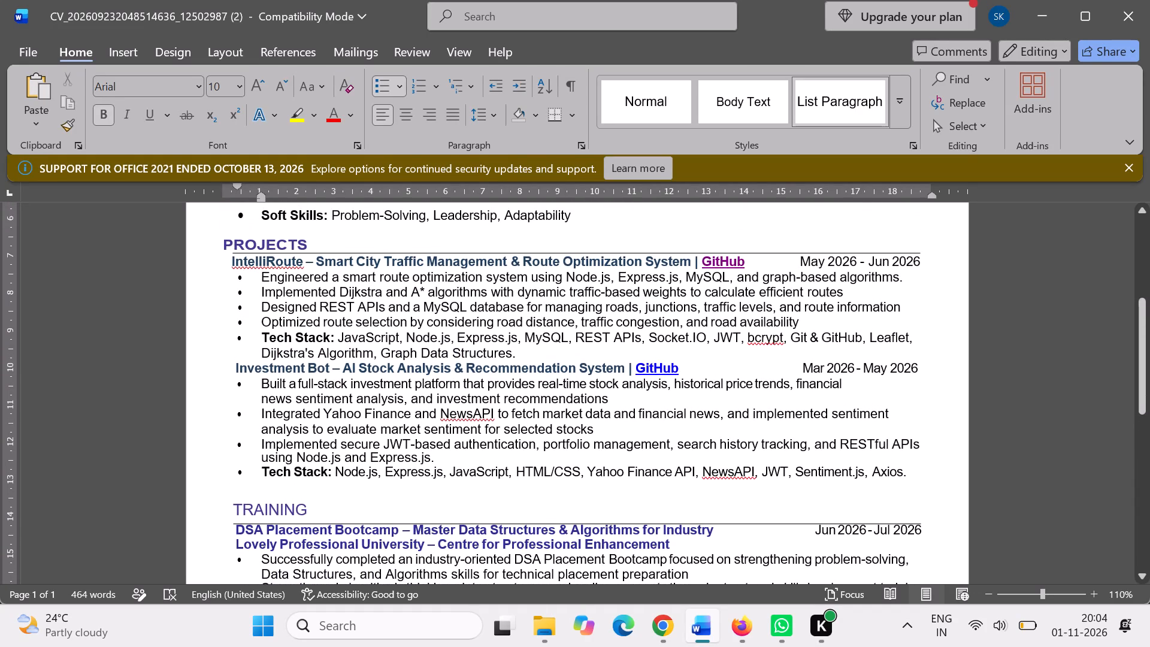
Select the "GitHub" link text in the IntelliRoute project heading.
{"action": "left_click_drag", "start_coordinate": [745, 260], "coordinate": [704, 260]}
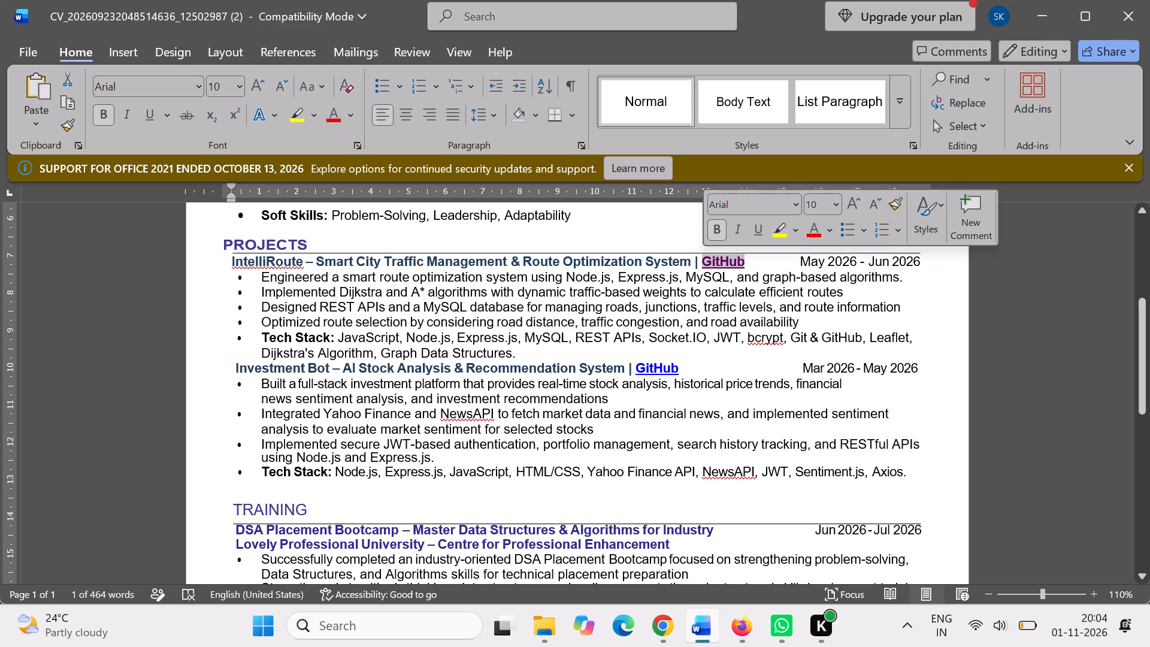
Replace the selected link text in the IntelliRoute project heading with plain text "GitHub" after the separator.
{"action": "key", "text": "BackSpace"}
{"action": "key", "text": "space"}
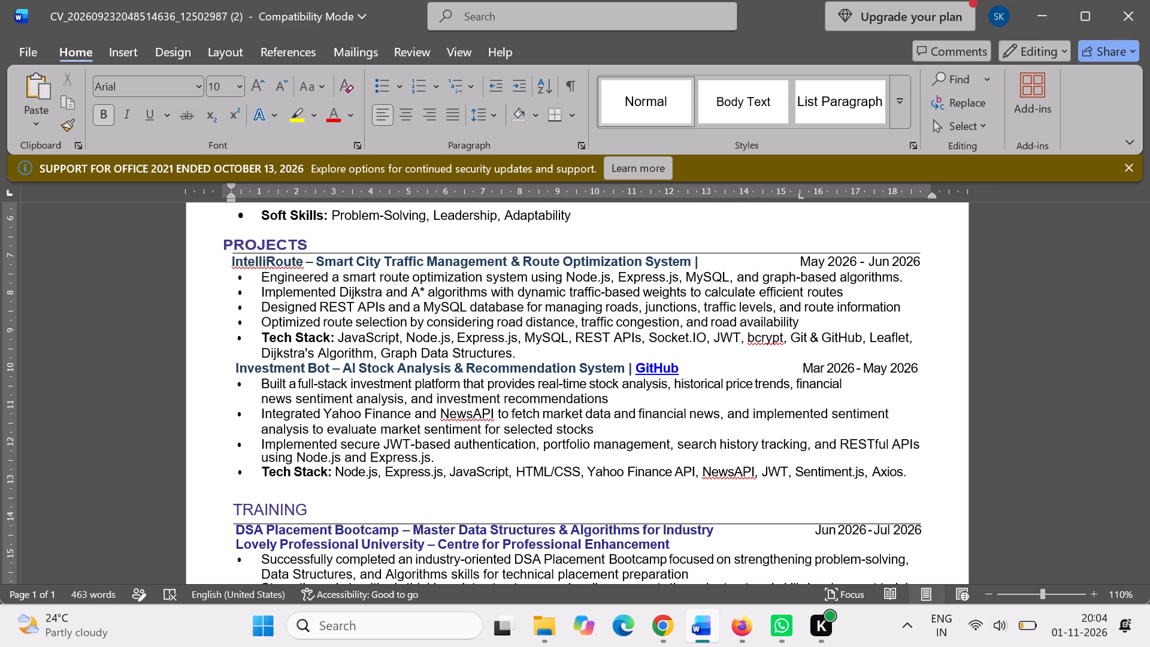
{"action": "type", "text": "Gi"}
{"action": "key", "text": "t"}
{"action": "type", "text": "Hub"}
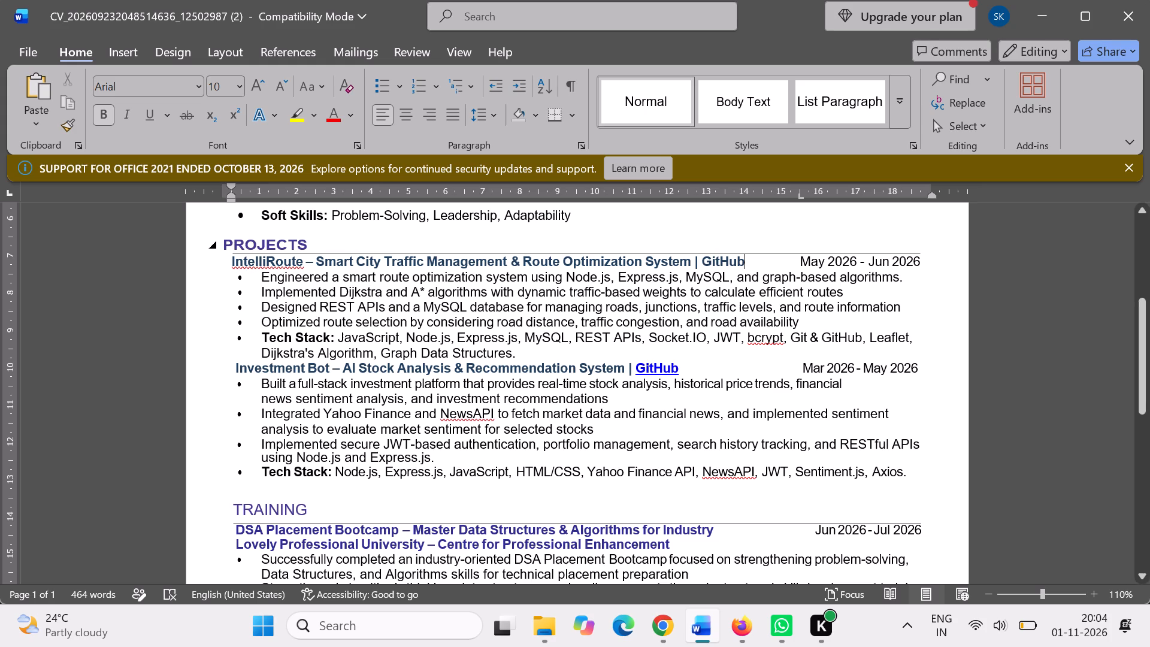
Start inserting a hyperlink on the retyped "GitHub" text in the IntelliRoute heading, ready for its web address.
{"action": "left_click_drag", "start_coordinate": [743, 262], "coordinate": [738, 261]}
{"action": "left_click_drag", "start_coordinate": [738, 261], "coordinate": [704, 265]}
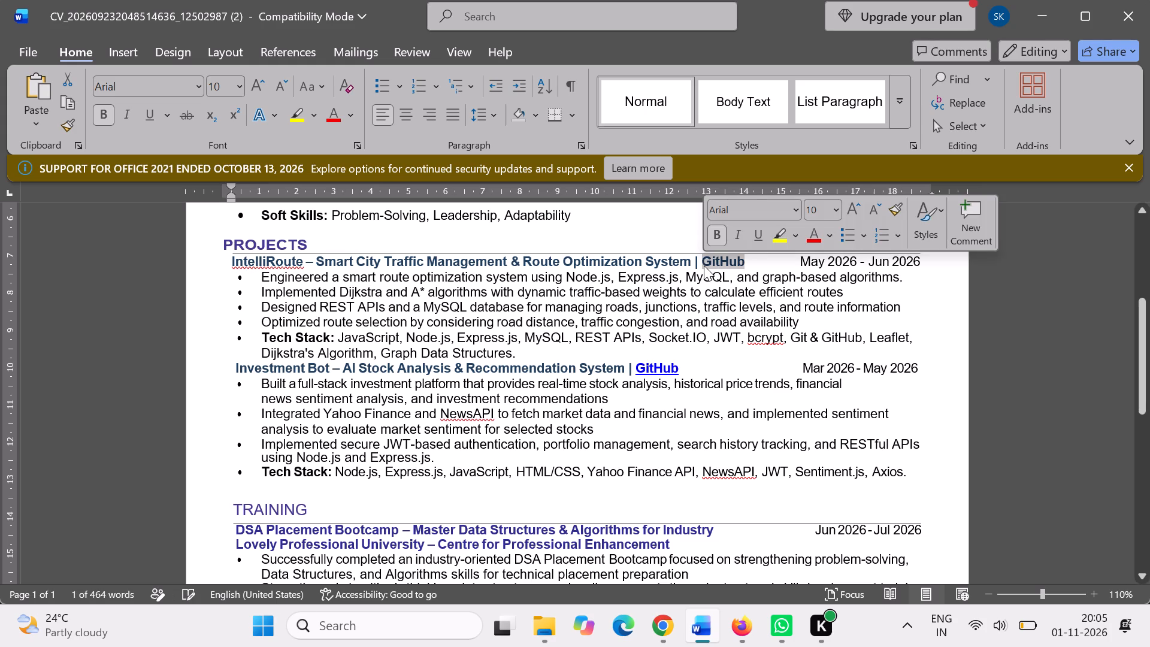
{"action": "right_click", "coordinate": [737, 258]}
{"action": "left_click", "coordinate": [784, 558]}
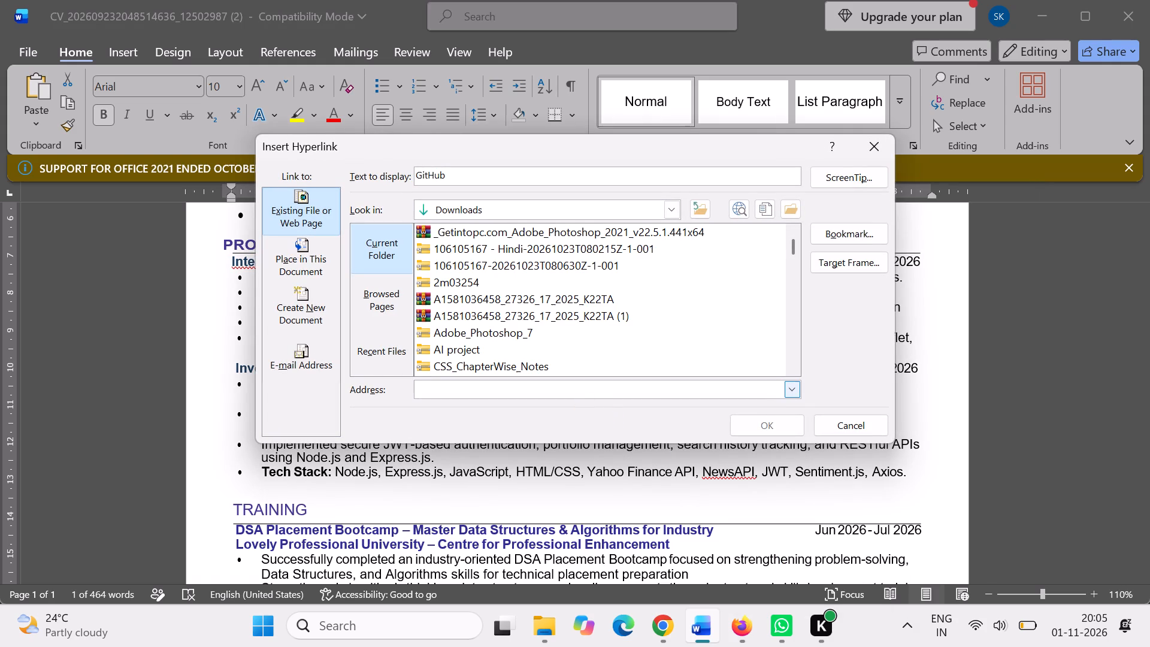
{"action": "left_click", "coordinate": [554, 391]}
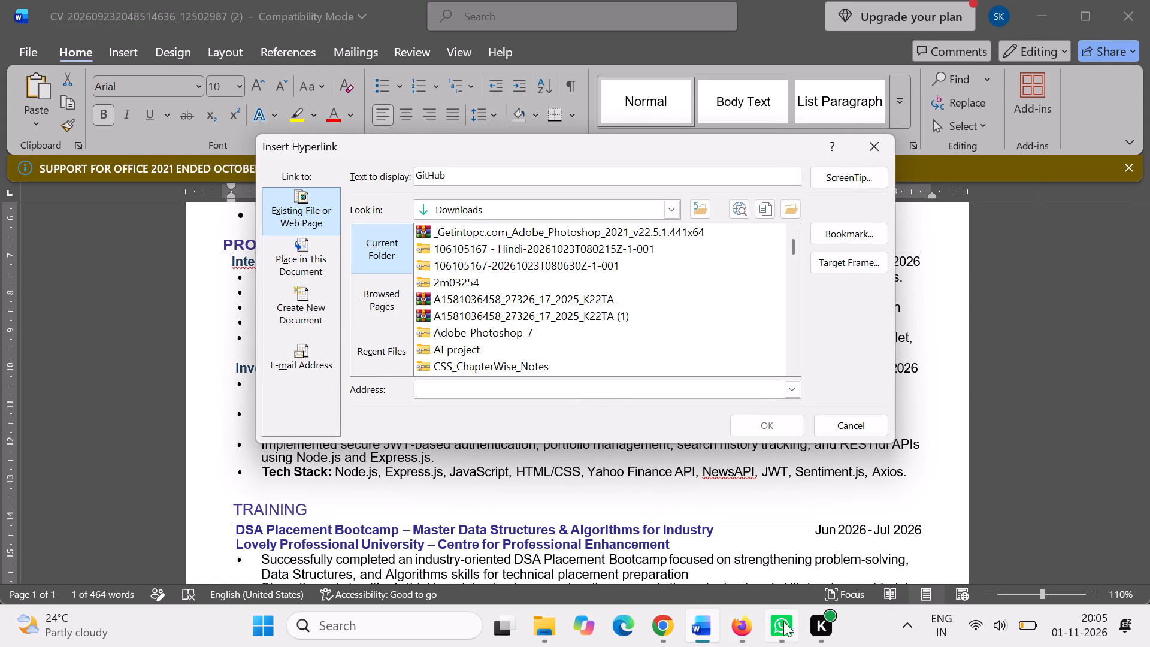
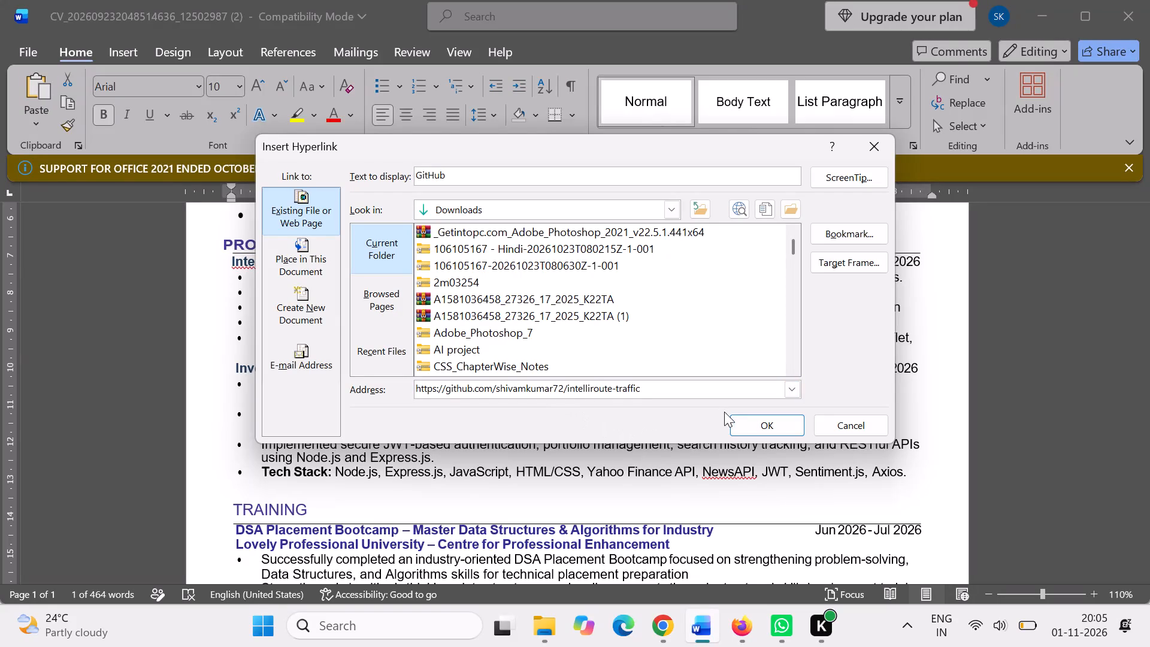
Apply the intelliroute-traffic GitHub repository address as the hyperlink on "GitHub" in the IntelliRoute project heading.
{"action": "left_click", "coordinate": [745, 424]}
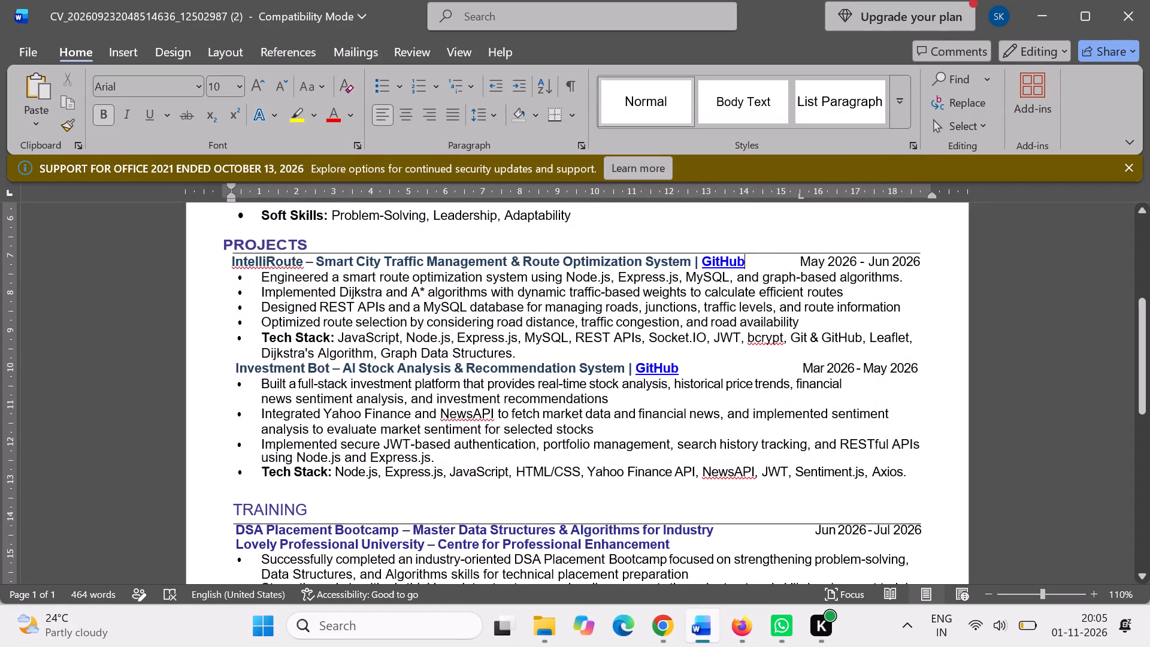
Review the CV from Projects down through Education and back up to the header, checking layout, spacing and links.
{"action": "scroll", "coordinate": [745, 424], "scroll_direction": "down", "scroll_amount": 2}
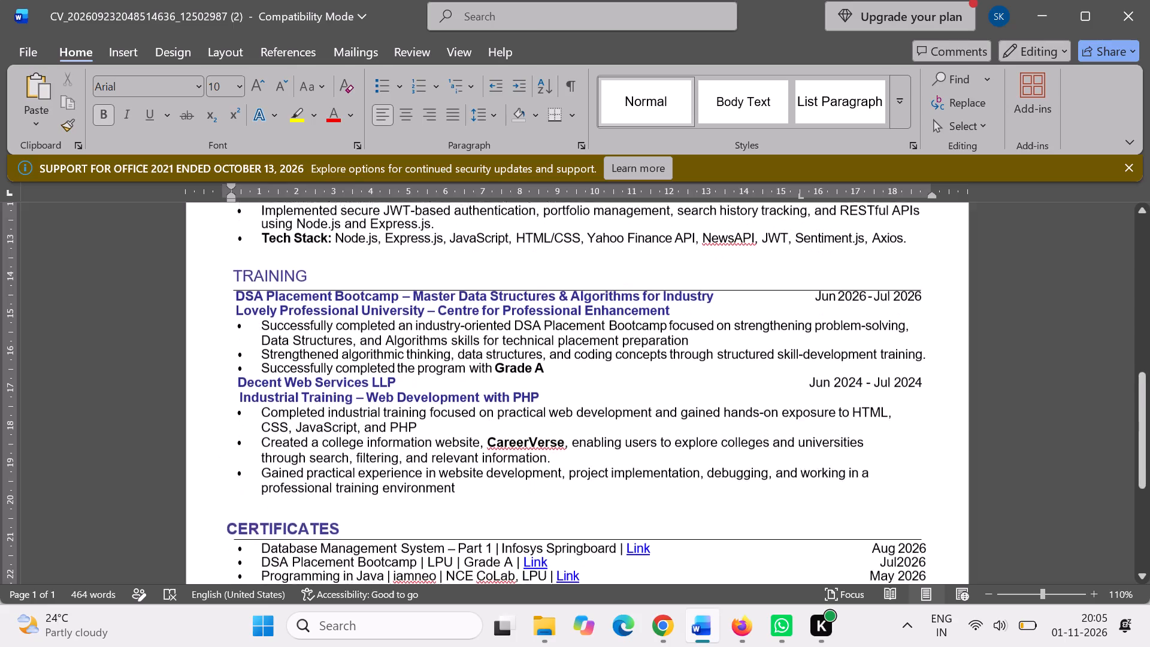
{"action": "scroll", "coordinate": [745, 424], "scroll_direction": "down", "scroll_amount": 3}
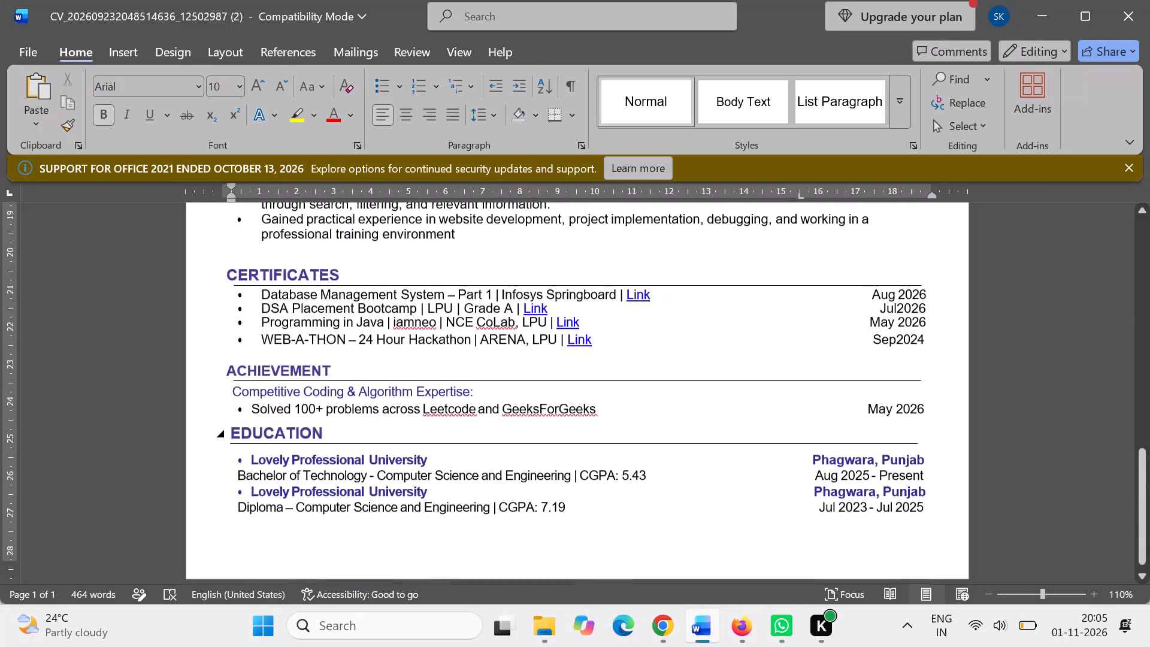
{"action": "scroll", "coordinate": [745, 424], "scroll_direction": "down", "scroll_amount": 1}
{"action": "scroll", "coordinate": [745, 424], "scroll_direction": "up", "scroll_amount": 5}
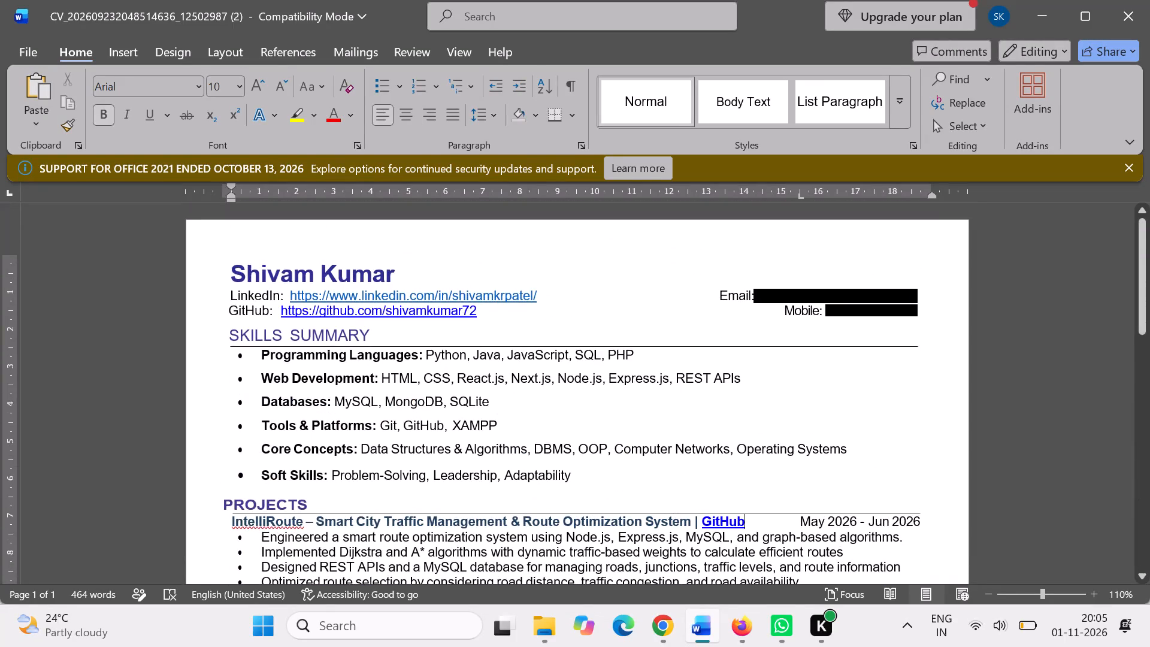
Save the CV document.
{"action": "scroll", "coordinate": [745, 424], "scroll_direction": "down", "scroll_amount": 5}
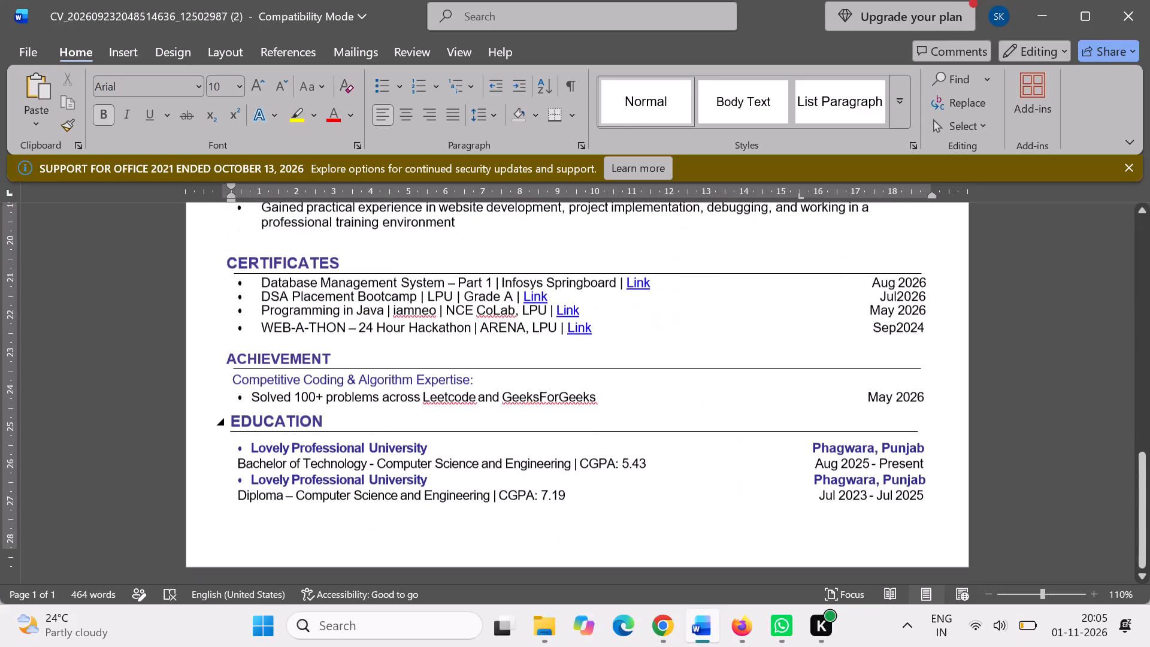
{"action": "key", "text": "ctrl+s"}
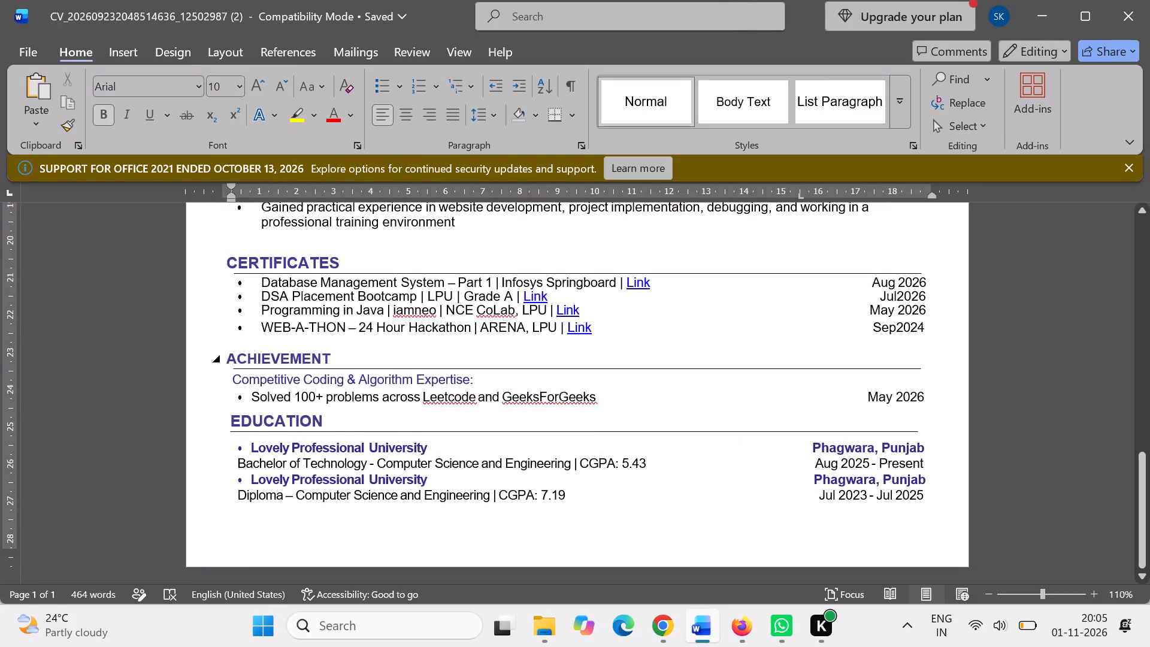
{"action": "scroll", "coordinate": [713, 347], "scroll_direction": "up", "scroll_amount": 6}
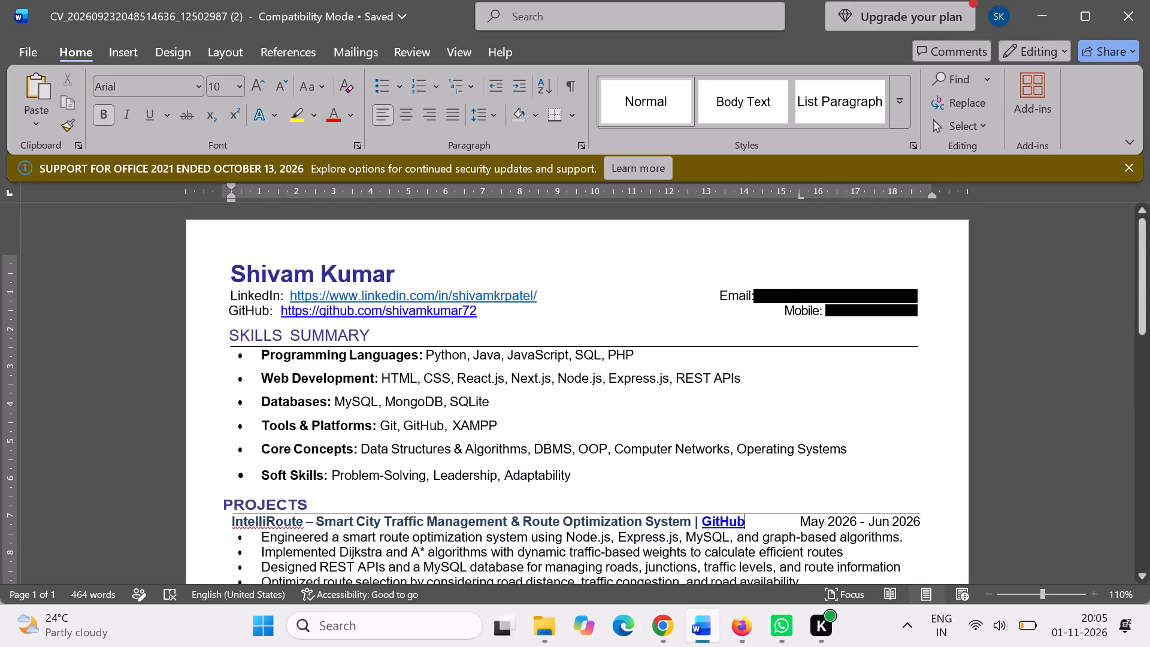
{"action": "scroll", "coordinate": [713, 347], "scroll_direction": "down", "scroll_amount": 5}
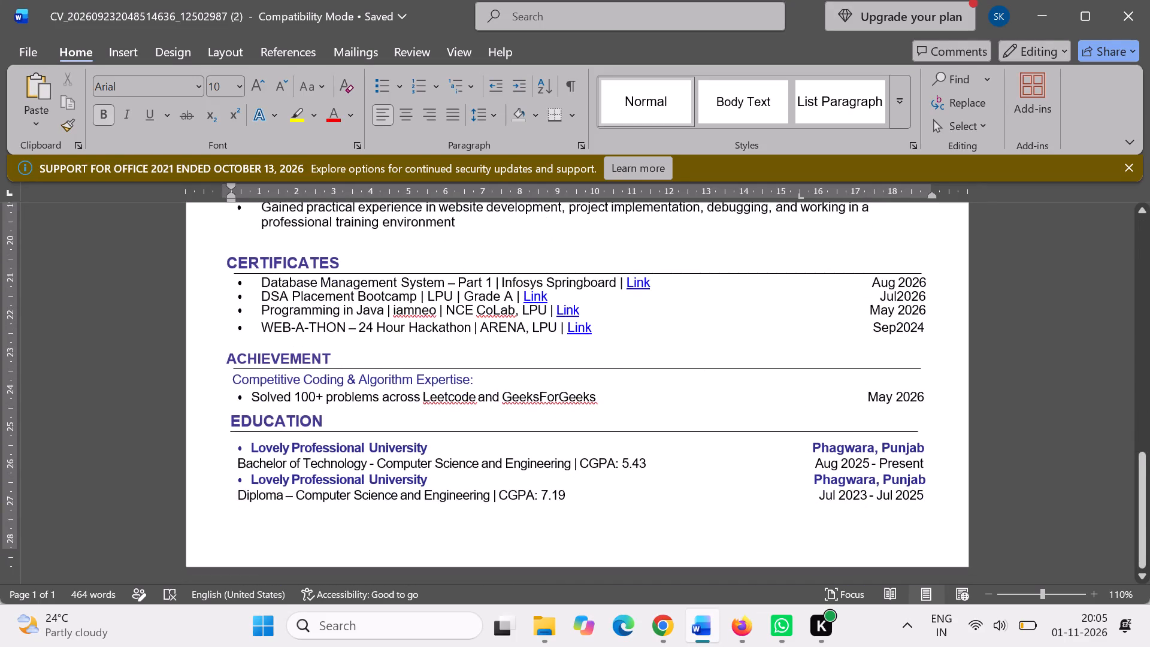
Switch to Chrome and close the browser window holding the Google Drive certificate tabs.
{"action": "left_click", "coordinate": [659, 629]}
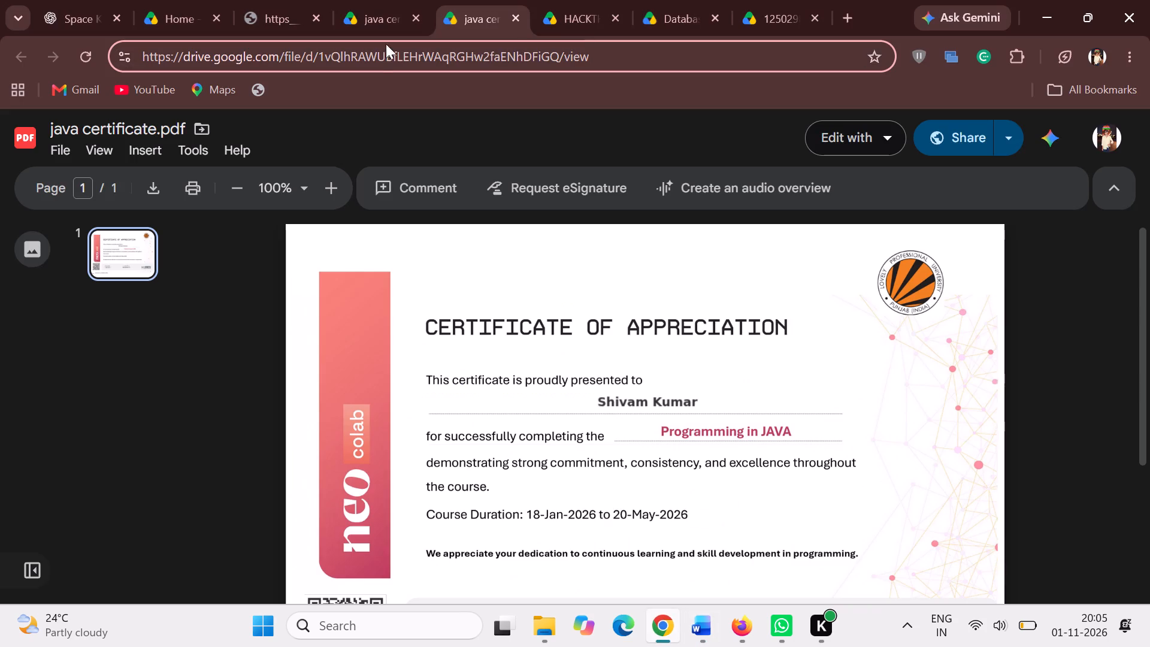
{"action": "left_click", "coordinate": [1149, 4]}
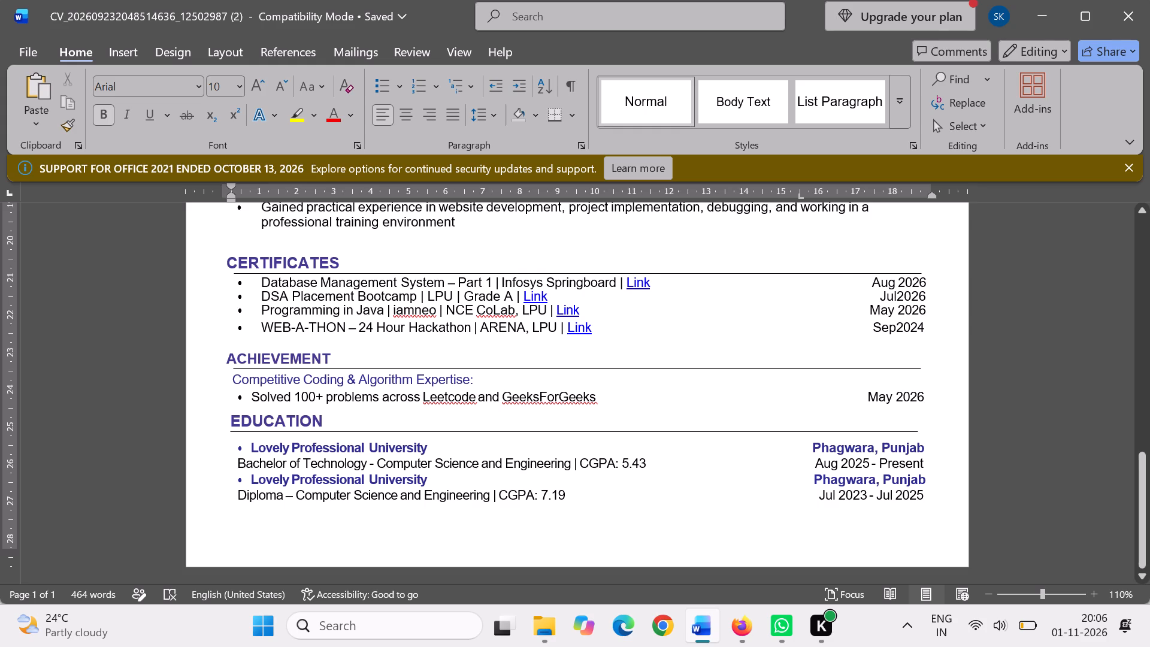
Follow the Database Management System – Part 1 certificate link to check its Drive file, and close the browser window.
{"action": "left_click", "coordinate": [641, 280], "text": "ctrl"}
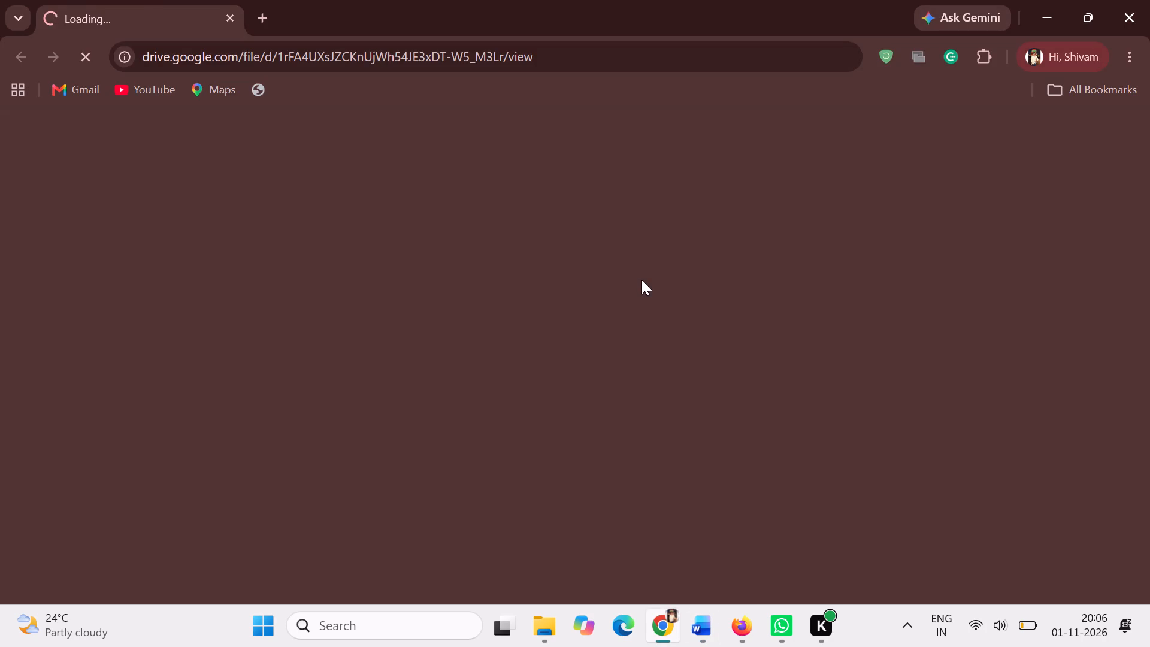
{"action": "left_click", "coordinate": [1143, 1]}
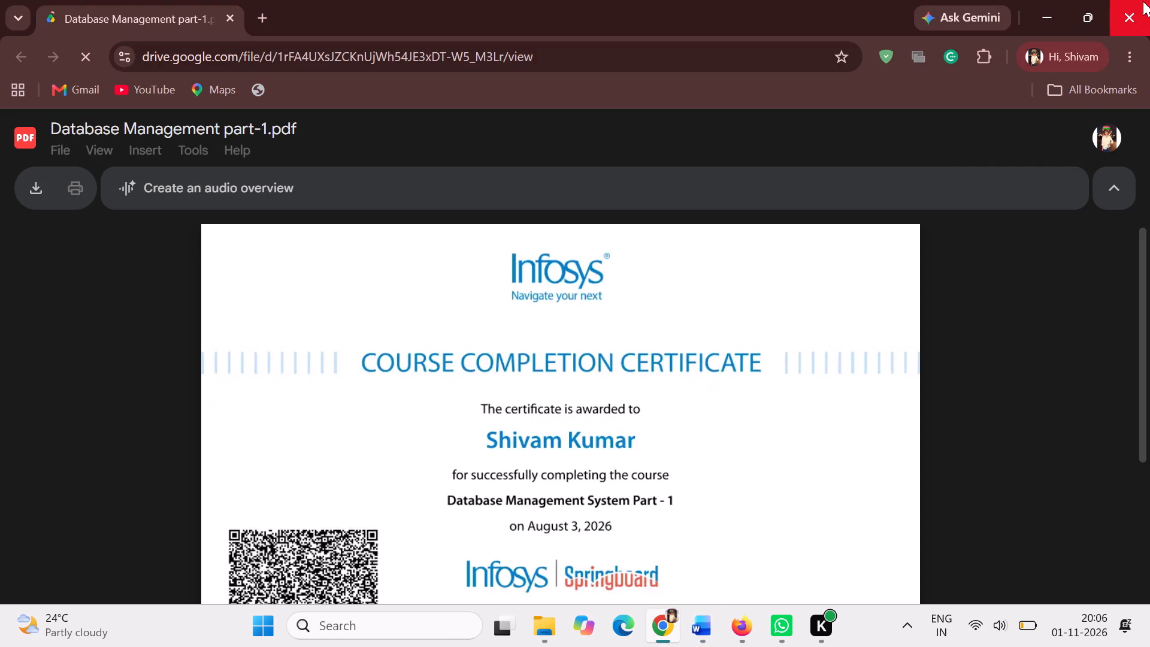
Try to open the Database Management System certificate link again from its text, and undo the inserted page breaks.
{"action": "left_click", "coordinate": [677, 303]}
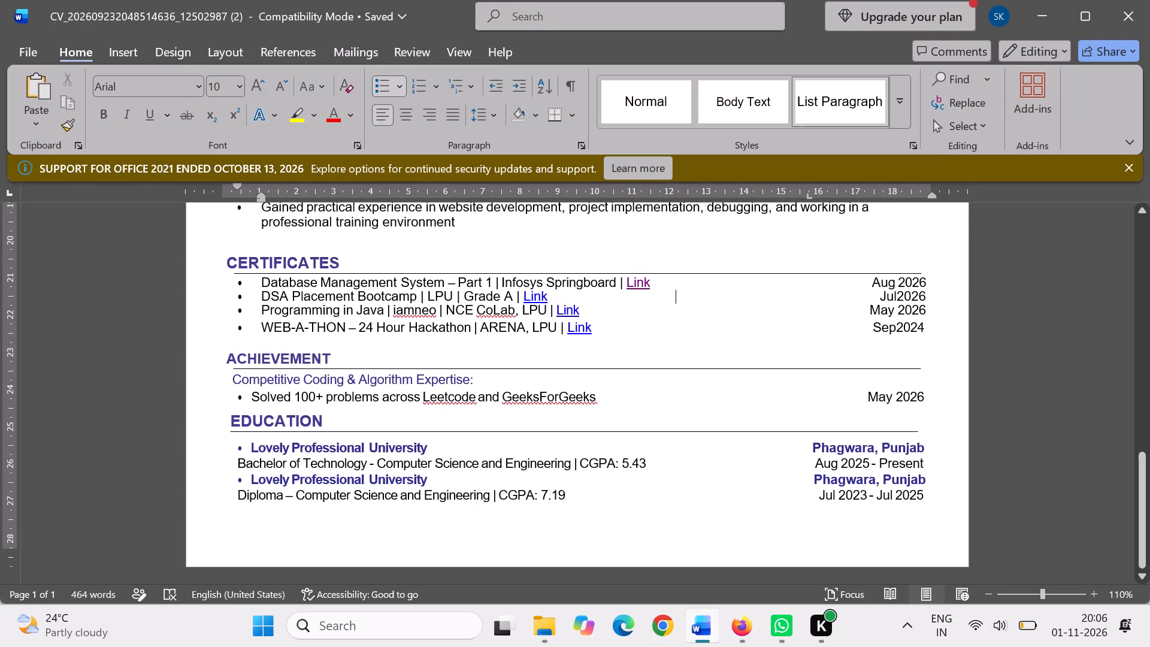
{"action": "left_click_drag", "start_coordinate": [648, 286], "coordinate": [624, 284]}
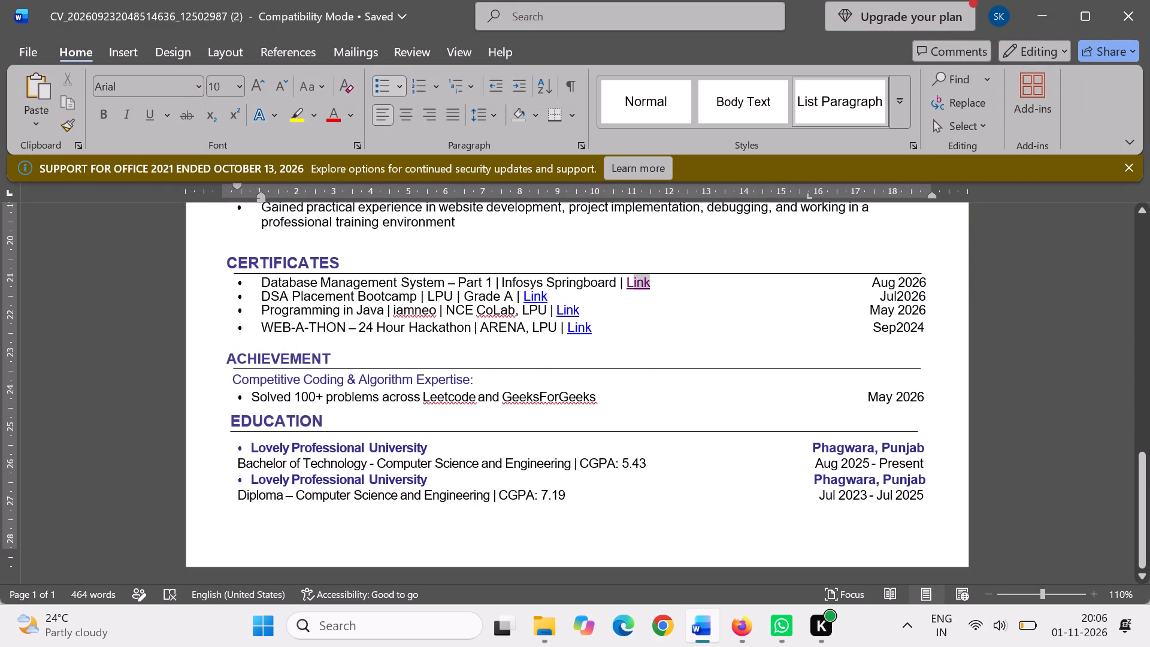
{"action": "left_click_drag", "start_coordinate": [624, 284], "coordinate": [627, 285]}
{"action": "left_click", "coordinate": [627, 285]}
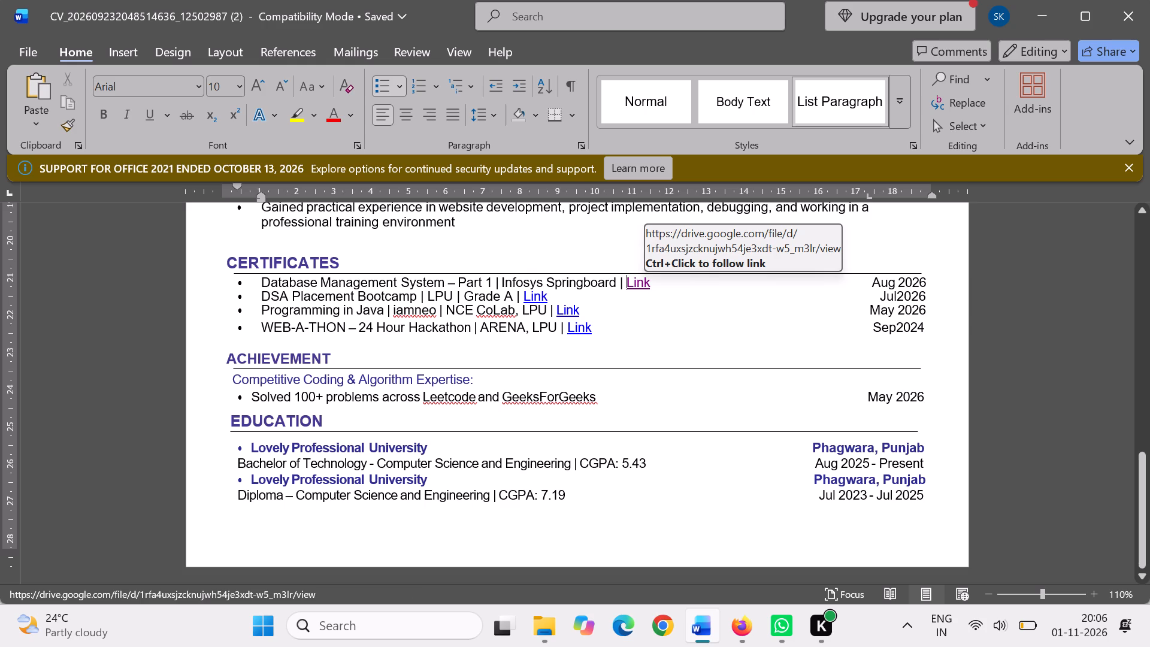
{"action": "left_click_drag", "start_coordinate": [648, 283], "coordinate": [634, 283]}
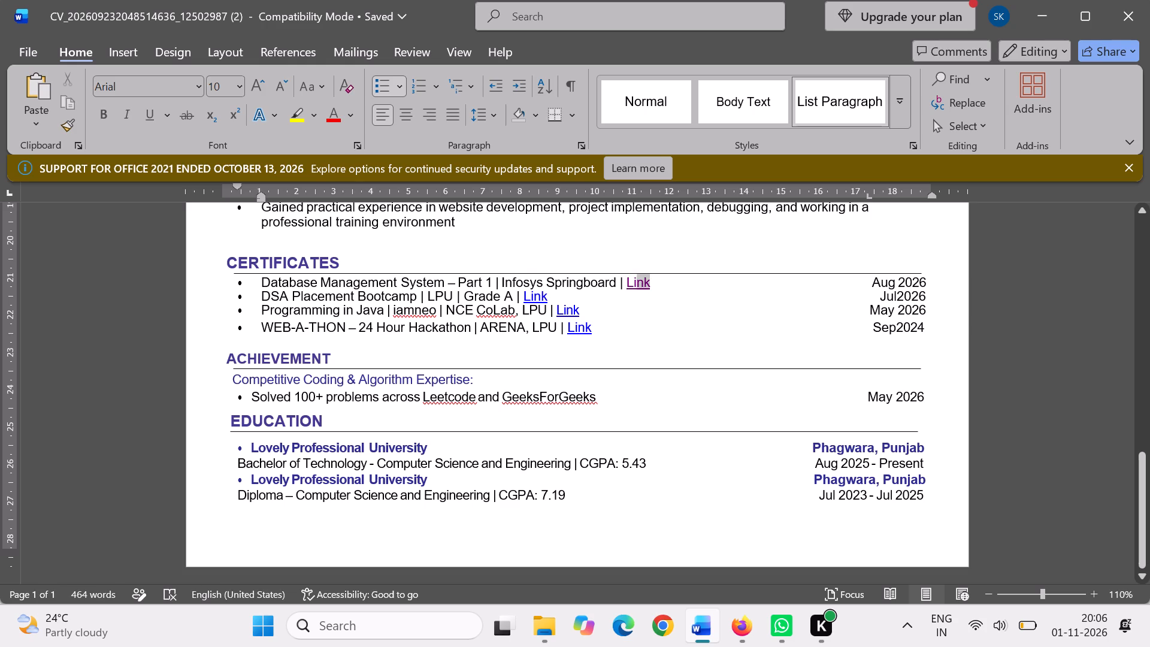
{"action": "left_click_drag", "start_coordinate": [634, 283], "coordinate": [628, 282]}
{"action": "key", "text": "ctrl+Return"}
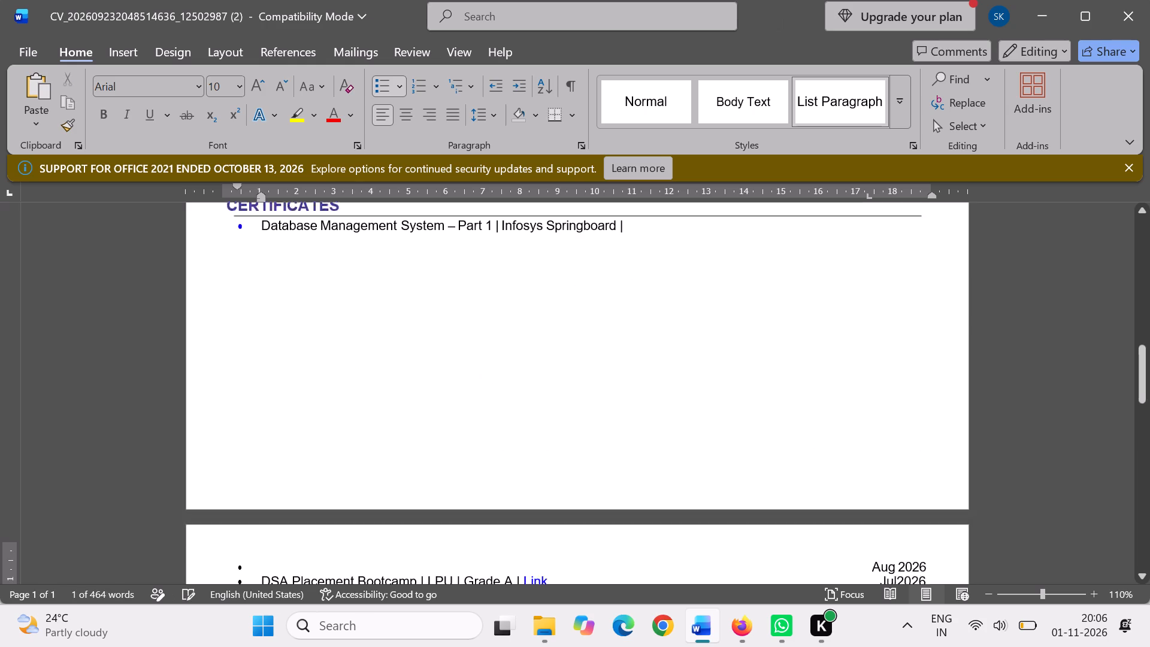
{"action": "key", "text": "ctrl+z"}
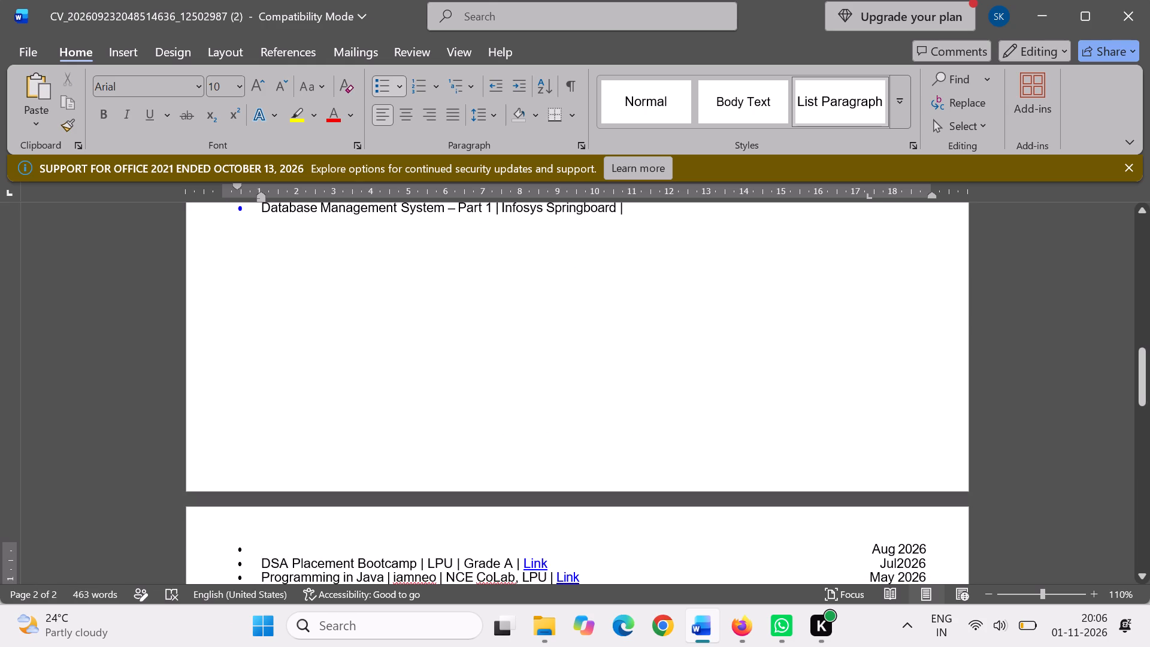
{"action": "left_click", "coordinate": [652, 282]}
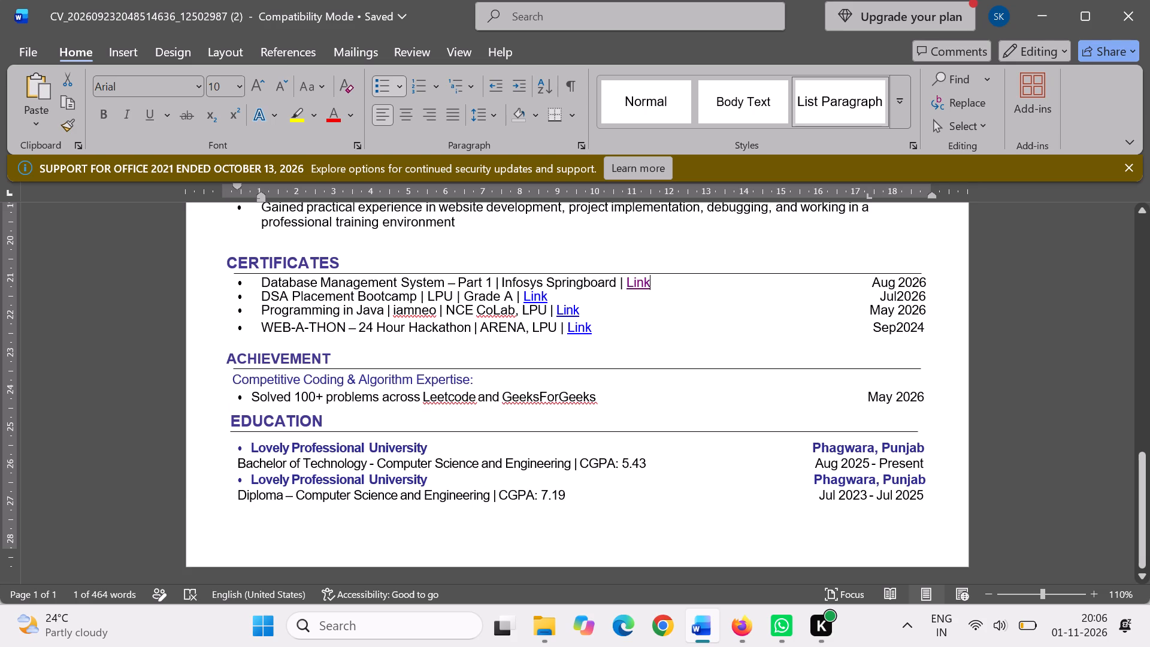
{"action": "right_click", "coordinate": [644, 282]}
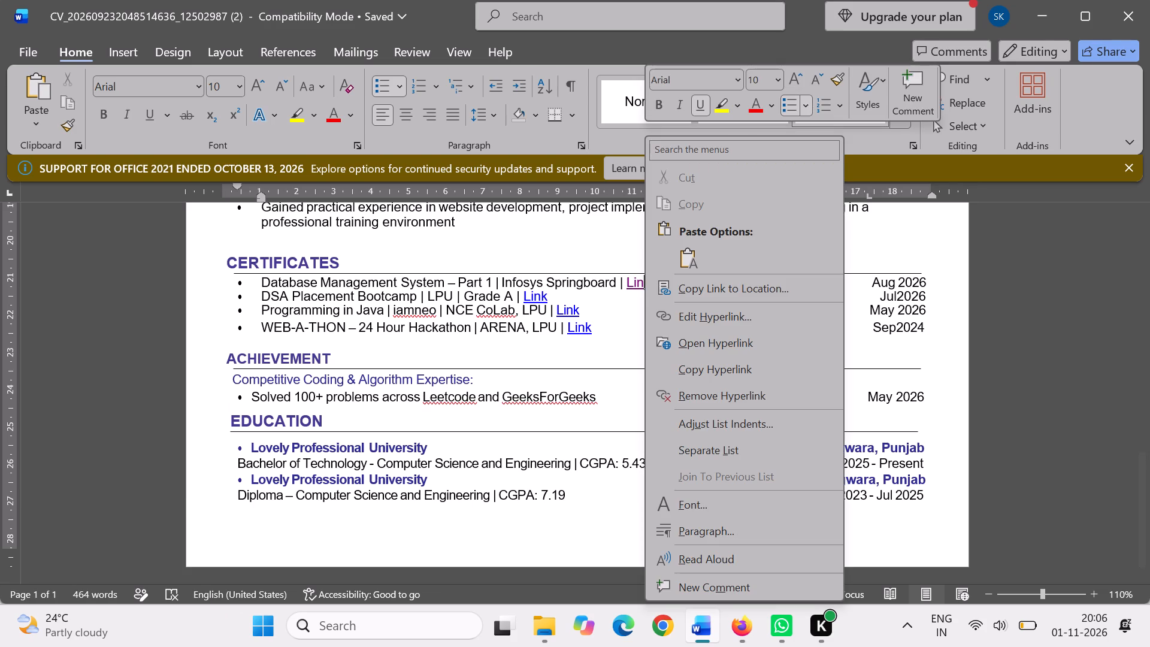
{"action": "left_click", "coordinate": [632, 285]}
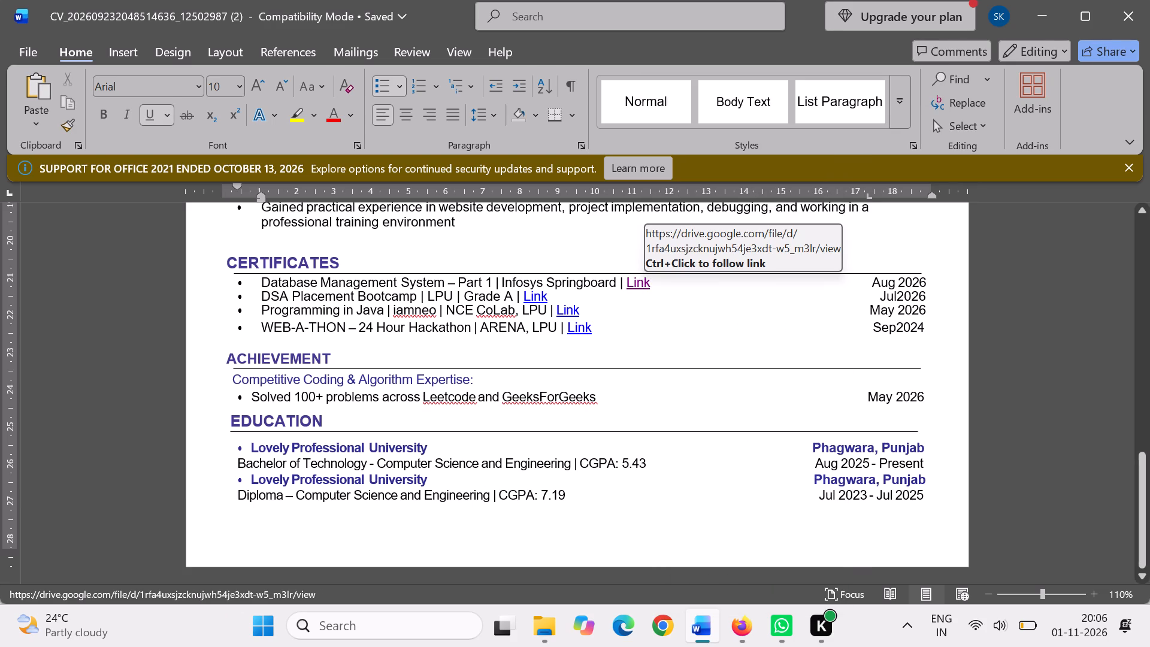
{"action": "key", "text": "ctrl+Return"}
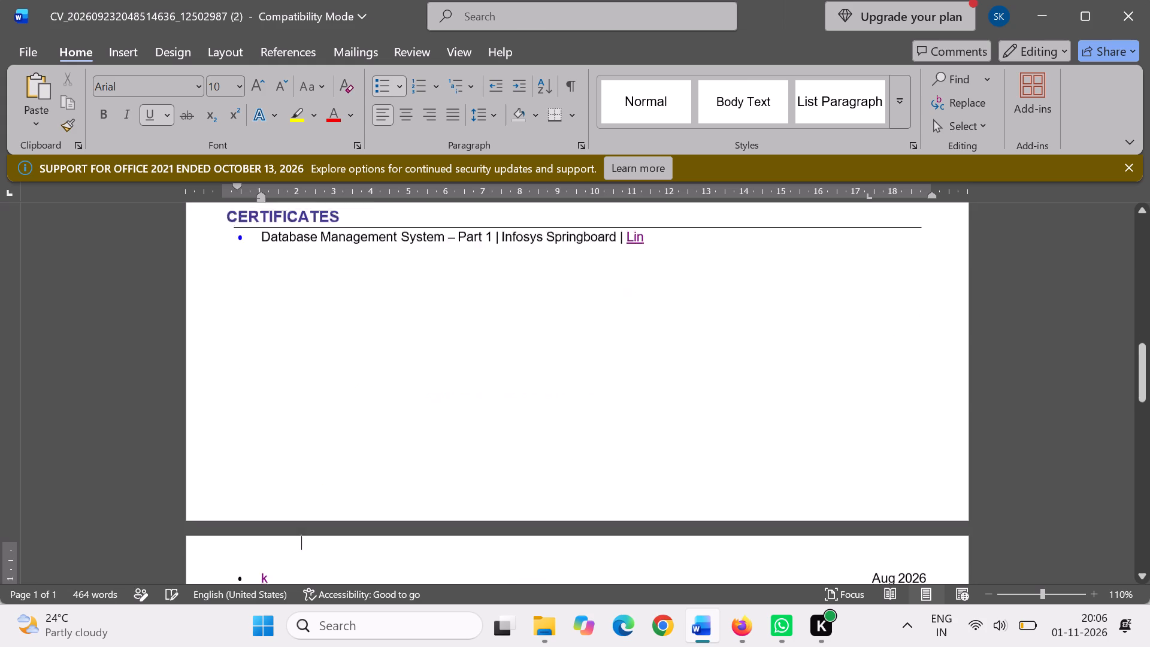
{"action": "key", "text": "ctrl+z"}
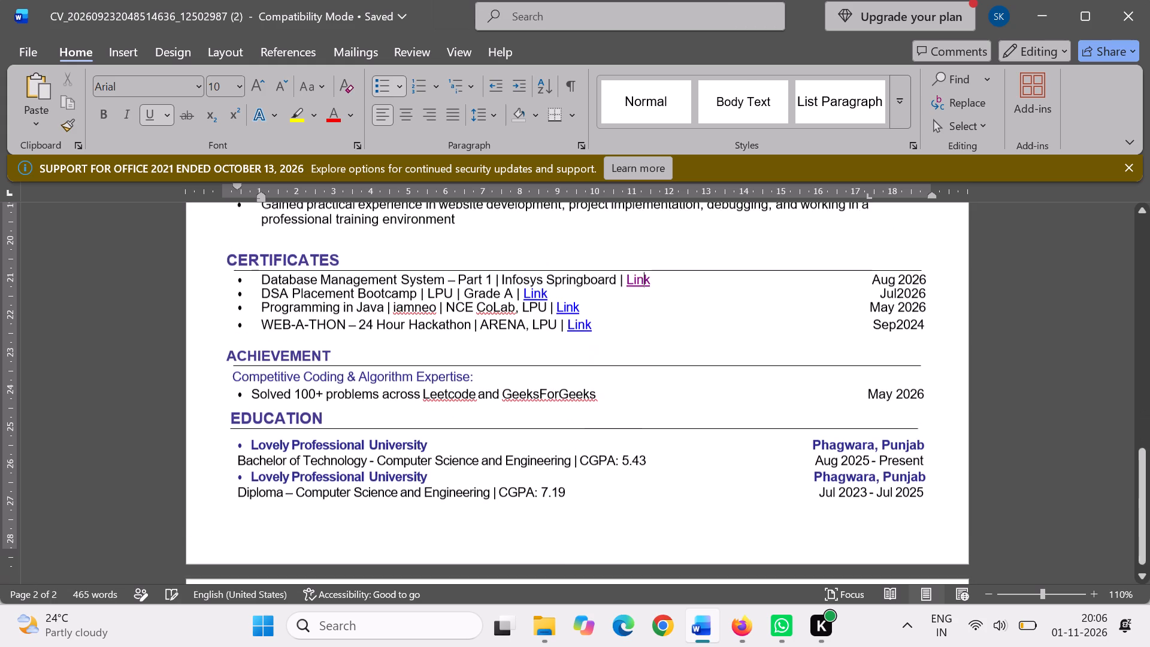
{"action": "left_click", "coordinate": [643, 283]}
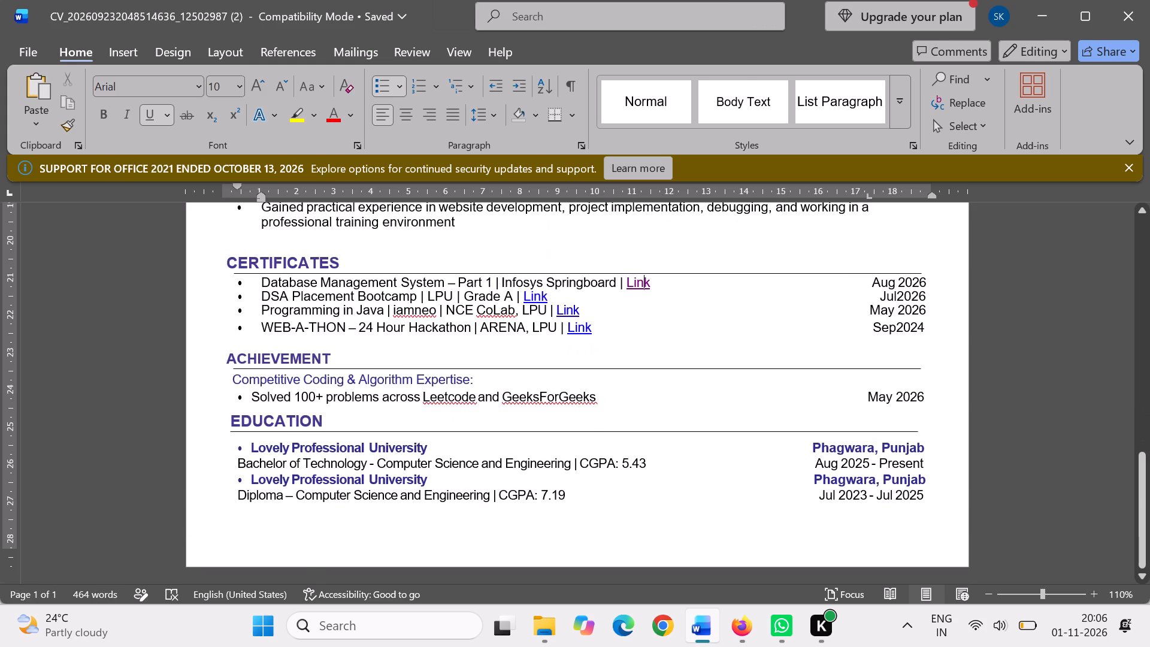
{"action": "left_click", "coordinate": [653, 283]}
Follow the DSA Placement Bootcamp certificate link, look through the Drive PDF, and close the browser window.
{"action": "left_click", "coordinate": [534, 297], "text": "ctrl"}
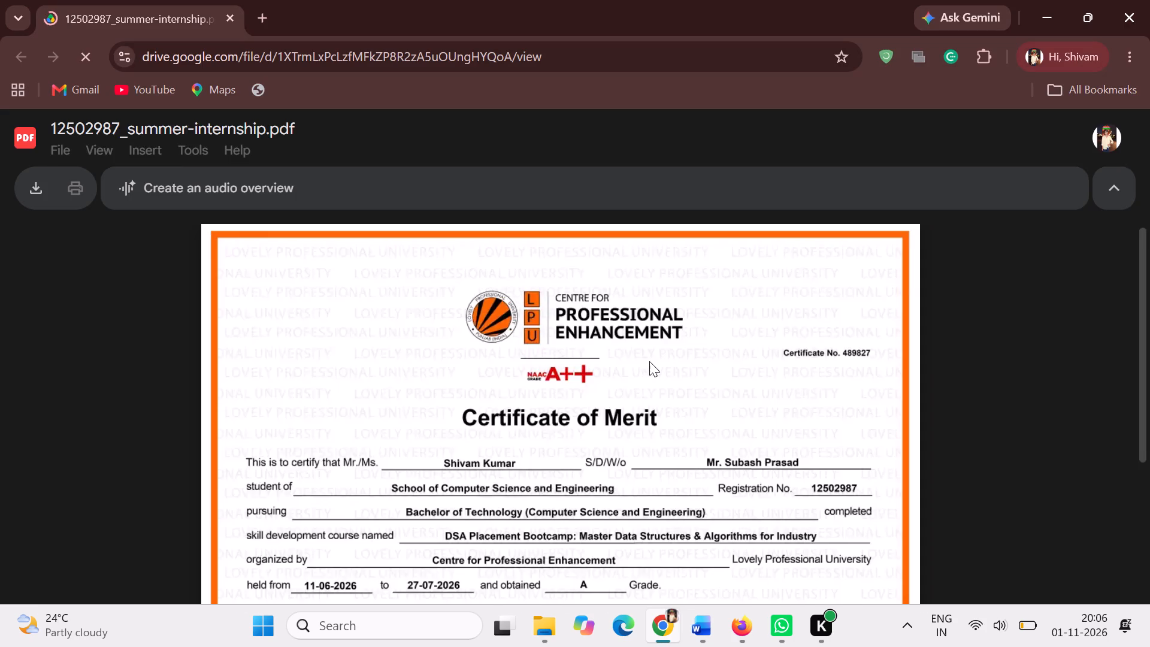
{"action": "scroll", "coordinate": [649, 361], "scroll_direction": "down", "scroll_amount": 2}
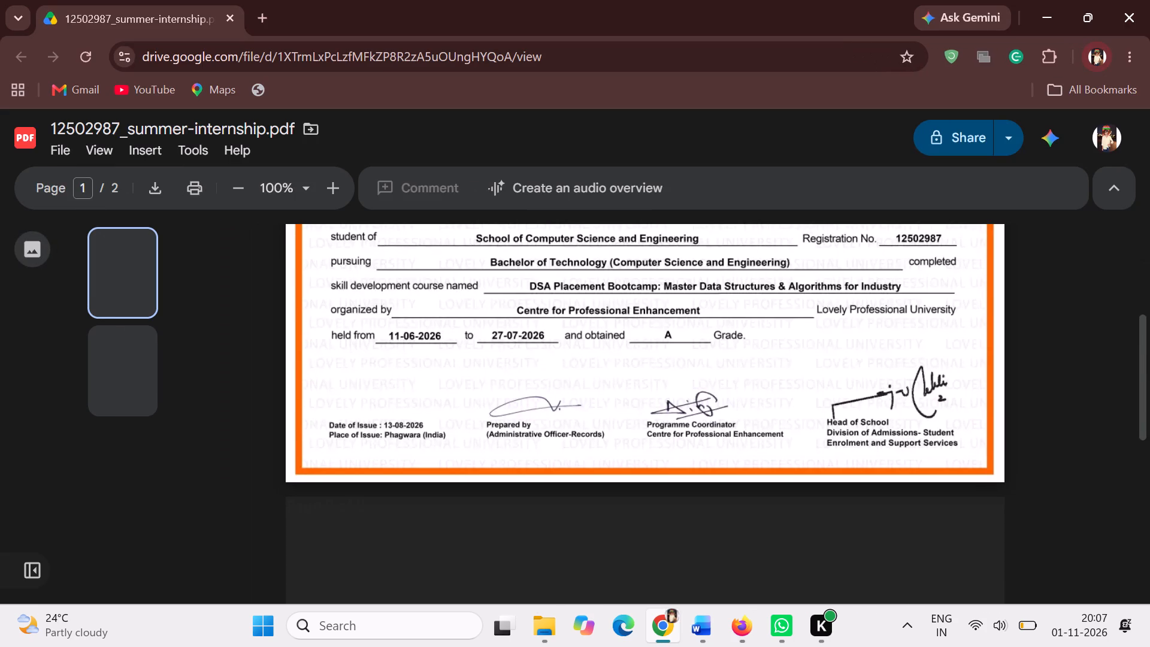
{"action": "scroll", "coordinate": [649, 361], "scroll_direction": "up", "scroll_amount": 3}
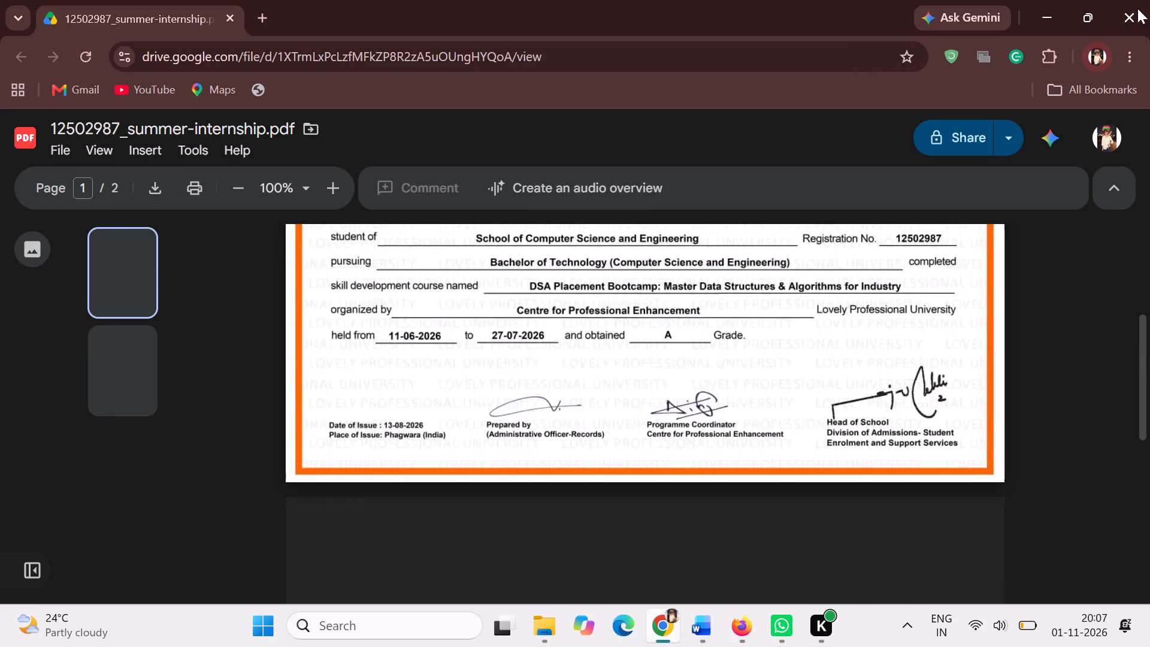
{"action": "left_click", "coordinate": [1133, 13]}
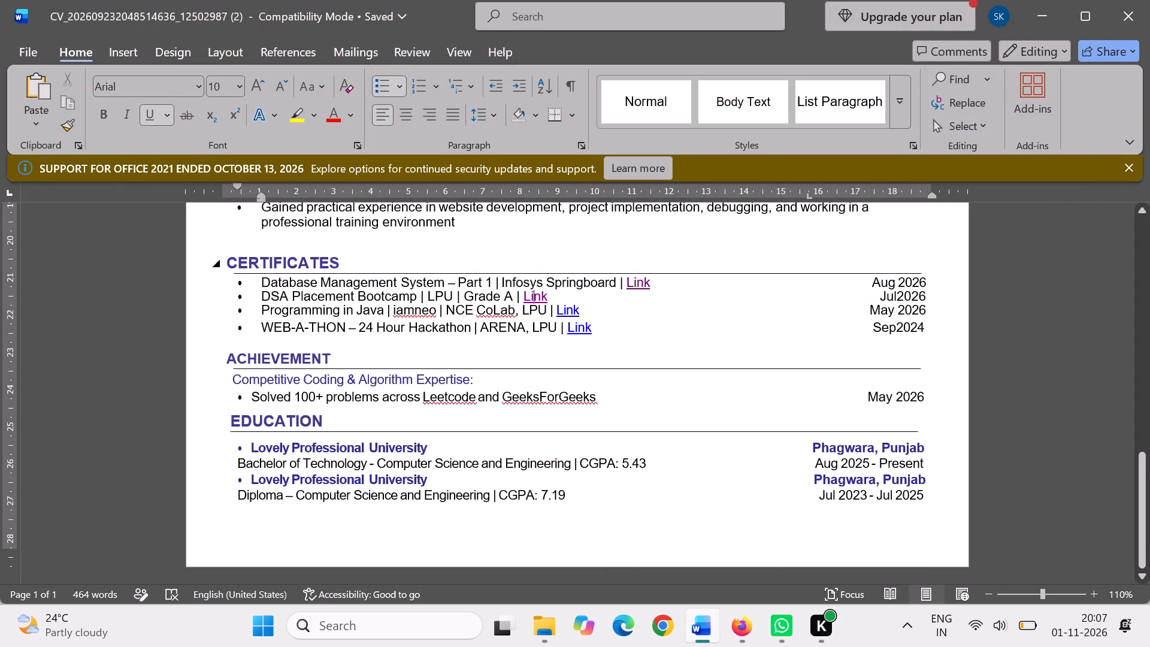
Check the Programming in Java and WEB-A-THON certificate links by opening each Drive file and closing its browser window.
{"action": "left_click", "coordinate": [571, 313], "text": "ctrl"}
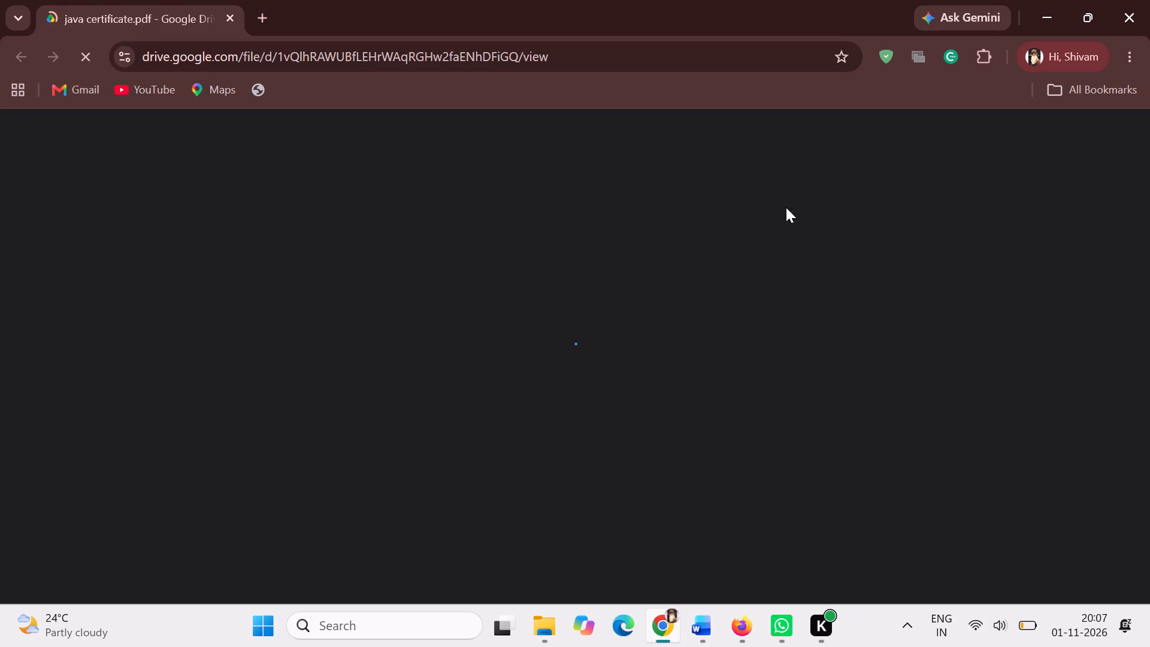
{"action": "left_click", "coordinate": [1142, 6], "text": "ctrl"}
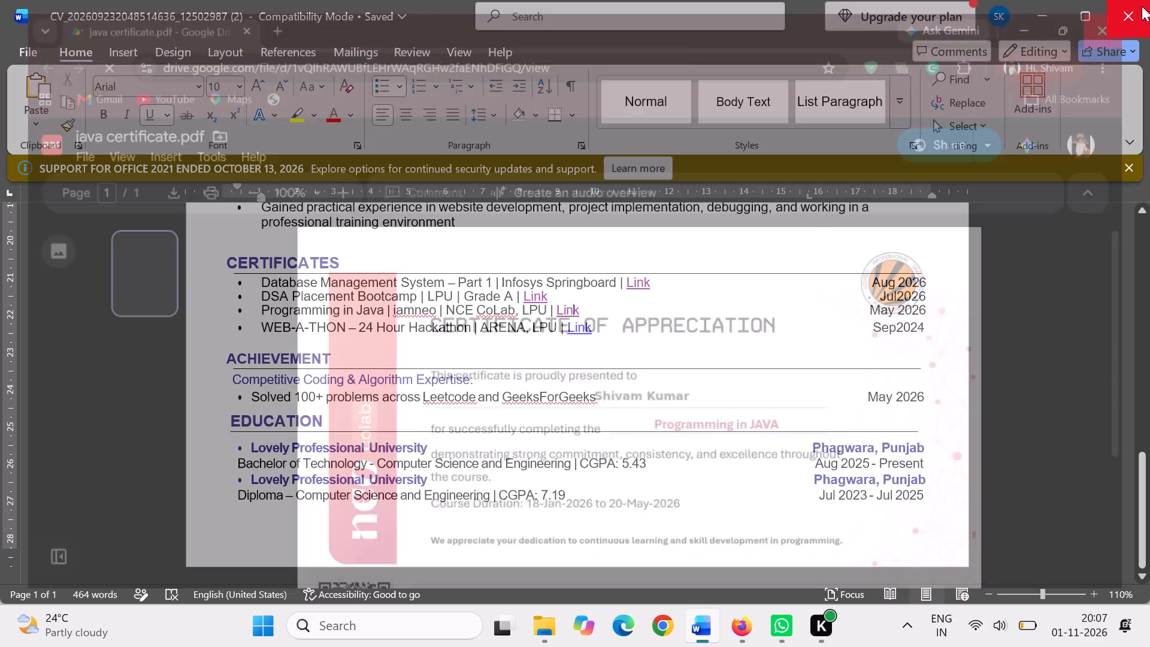
{"action": "left_click", "coordinate": [591, 324]}
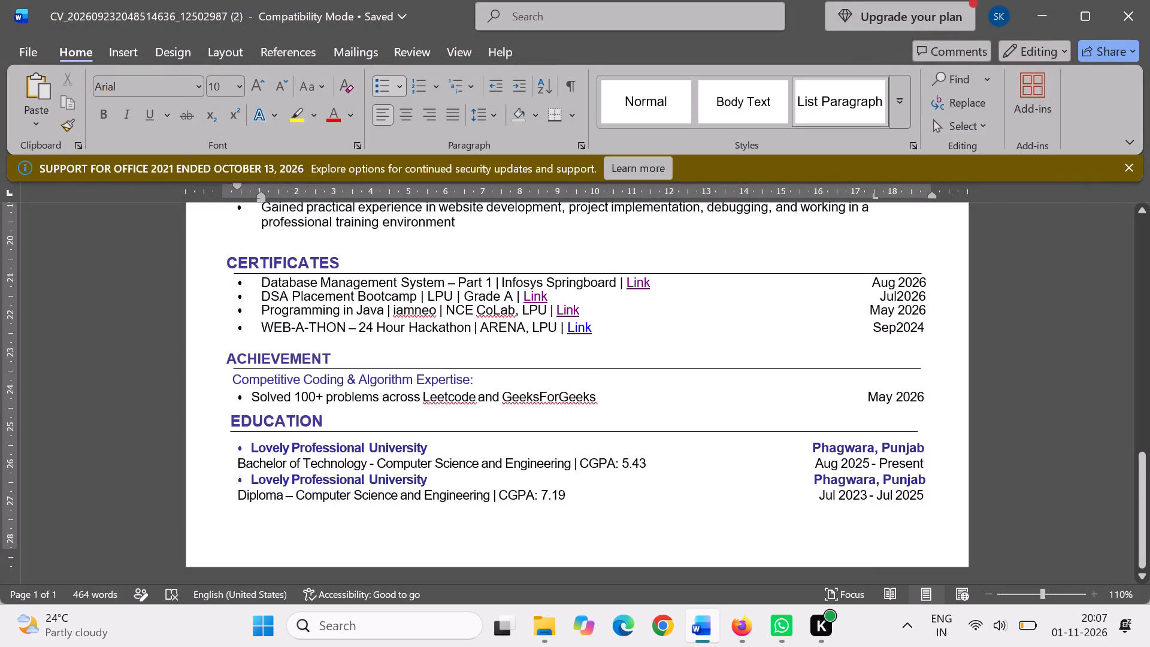
{"action": "left_click", "coordinate": [582, 326], "text": "ctrl"}
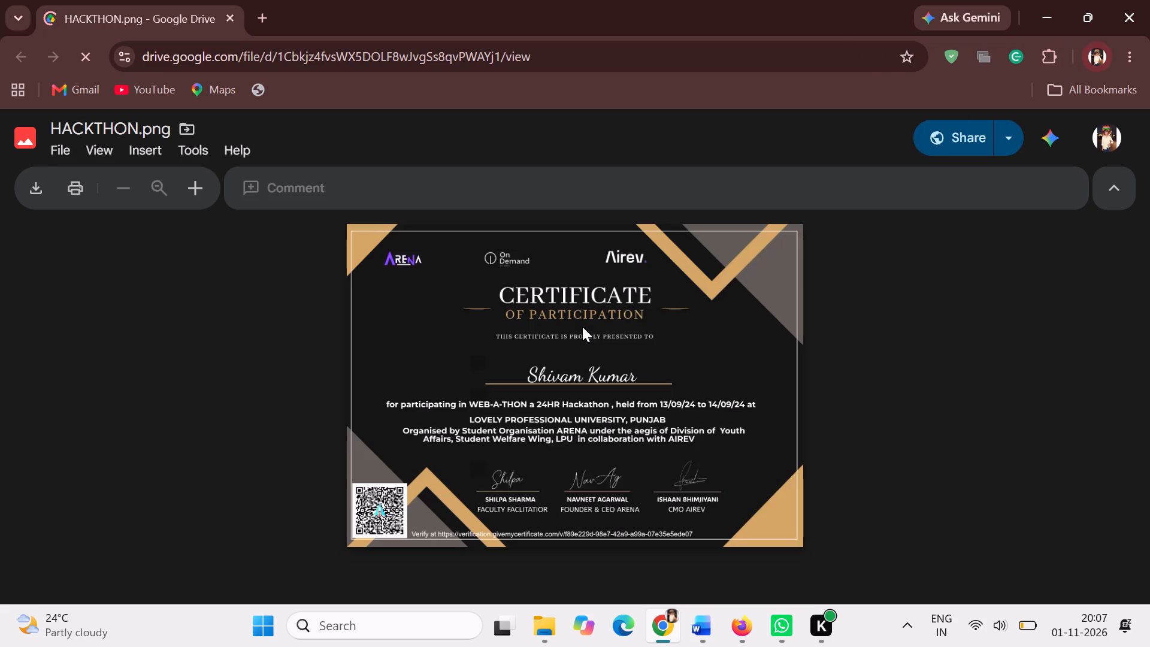
{"action": "left_click", "coordinate": [1133, 11]}
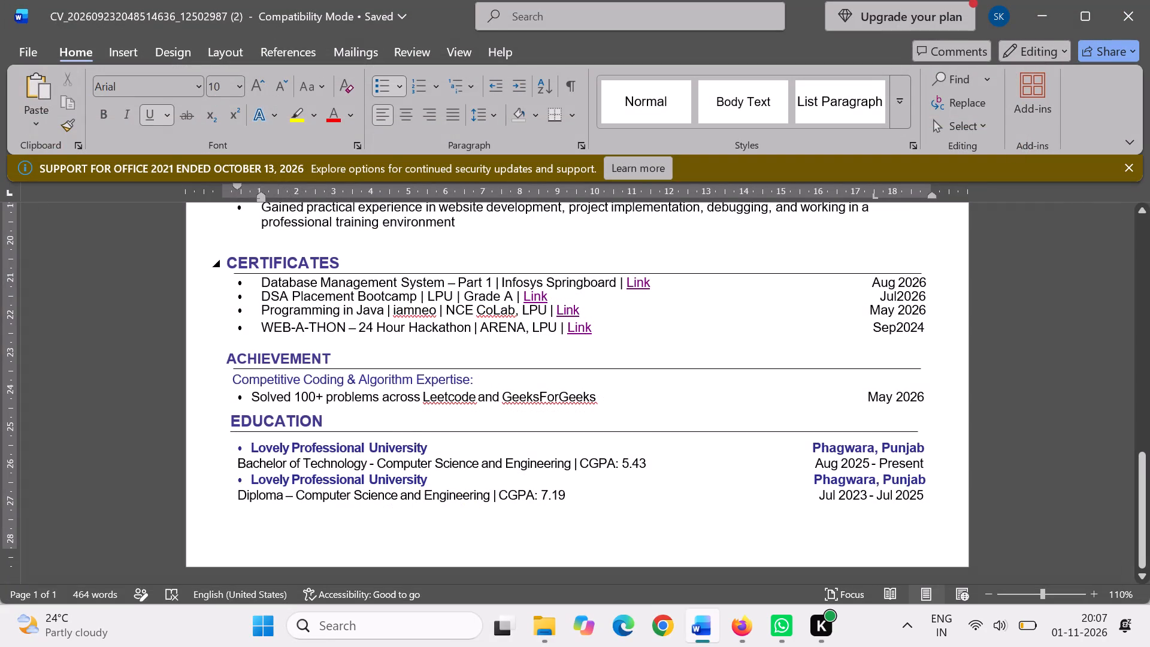
Follow the GitHub link in the Investment Bot project heading to check its repository, and close the browser window.
{"action": "scroll", "coordinate": [728, 303], "scroll_direction": "up", "scroll_amount": 4}
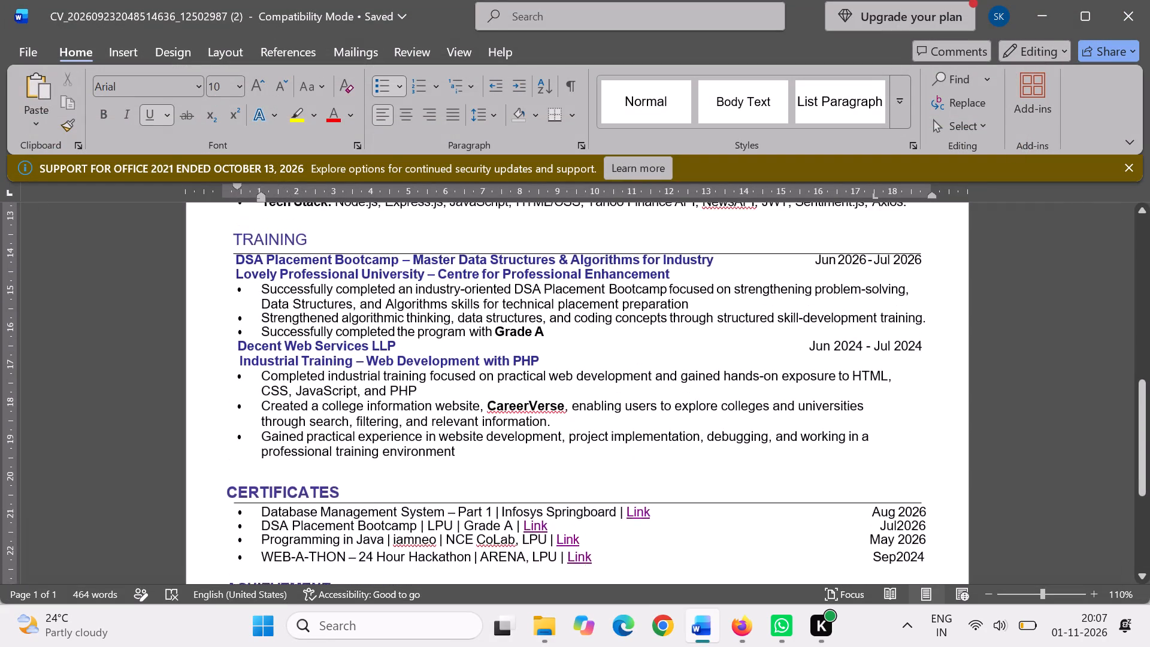
{"action": "scroll", "coordinate": [728, 303], "scroll_direction": "up", "scroll_amount": 1}
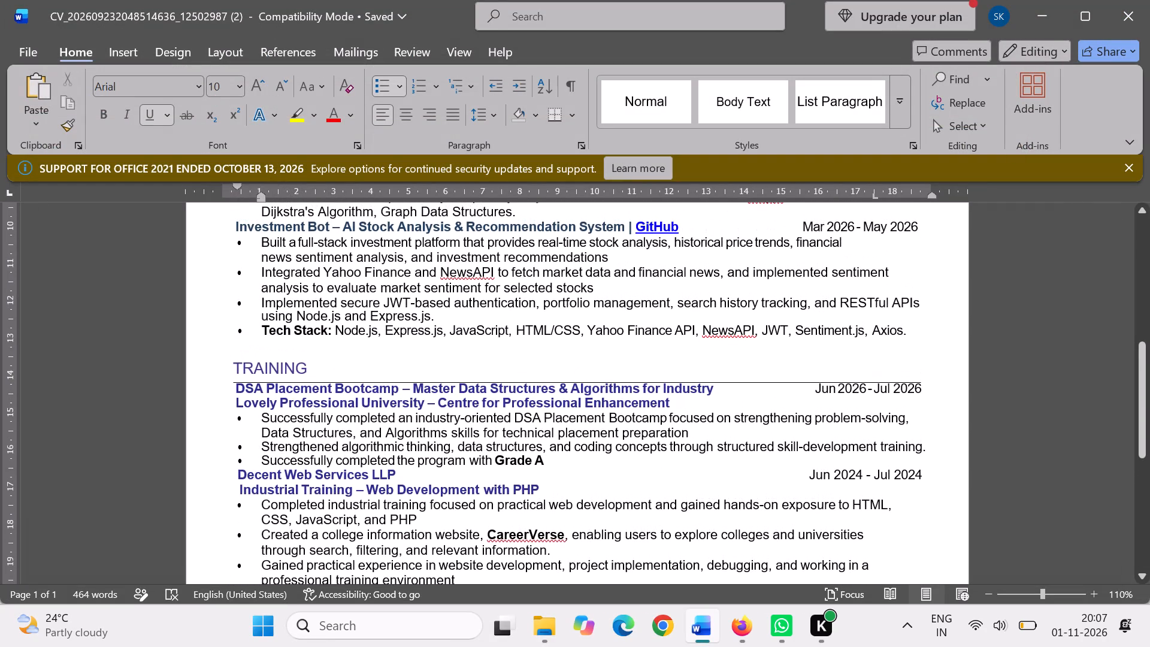
{"action": "scroll", "coordinate": [716, 310], "scroll_direction": "up", "scroll_amount": 1}
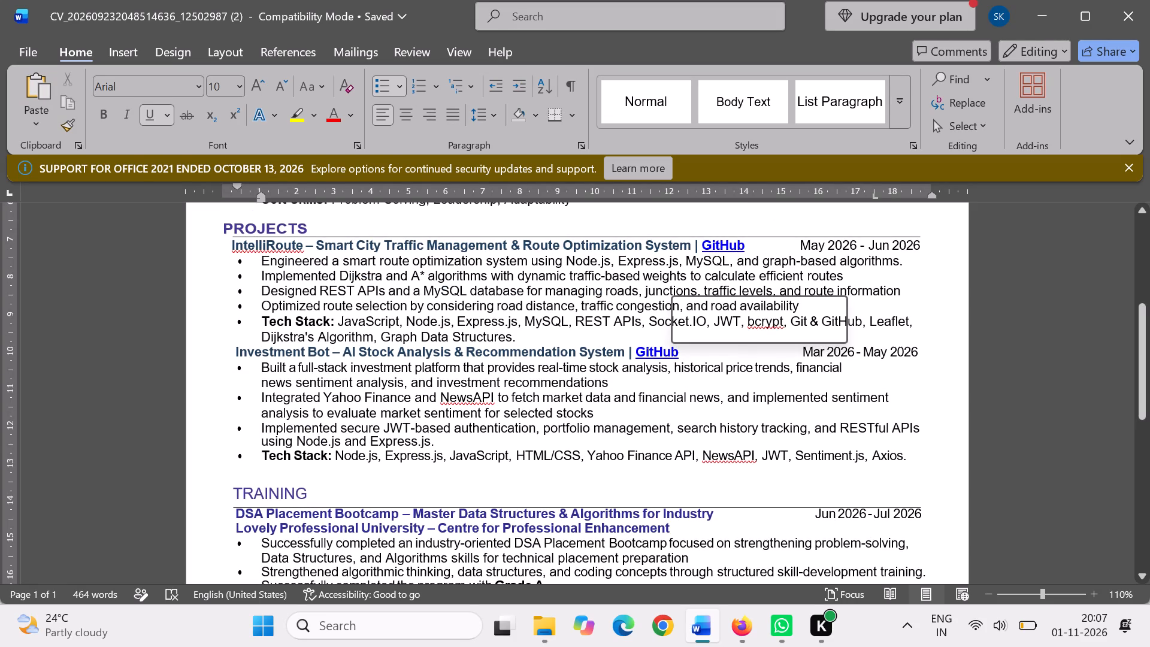
{"action": "left_click", "coordinate": [663, 350], "text": "ctrl"}
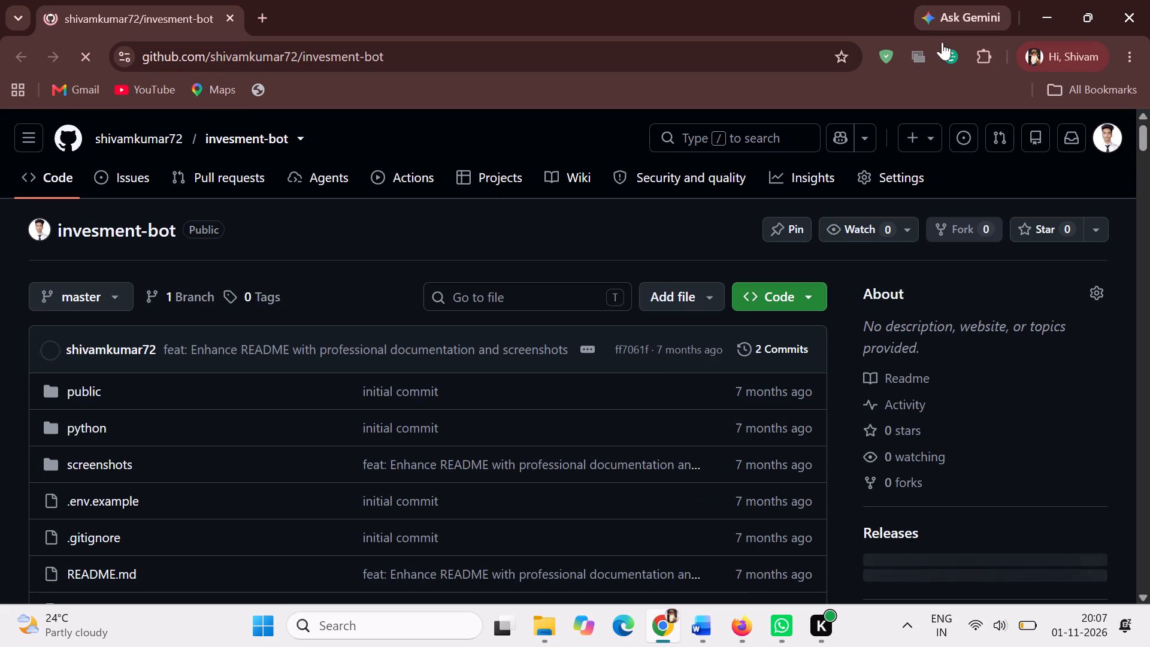
{"action": "left_click", "coordinate": [1122, 19]}
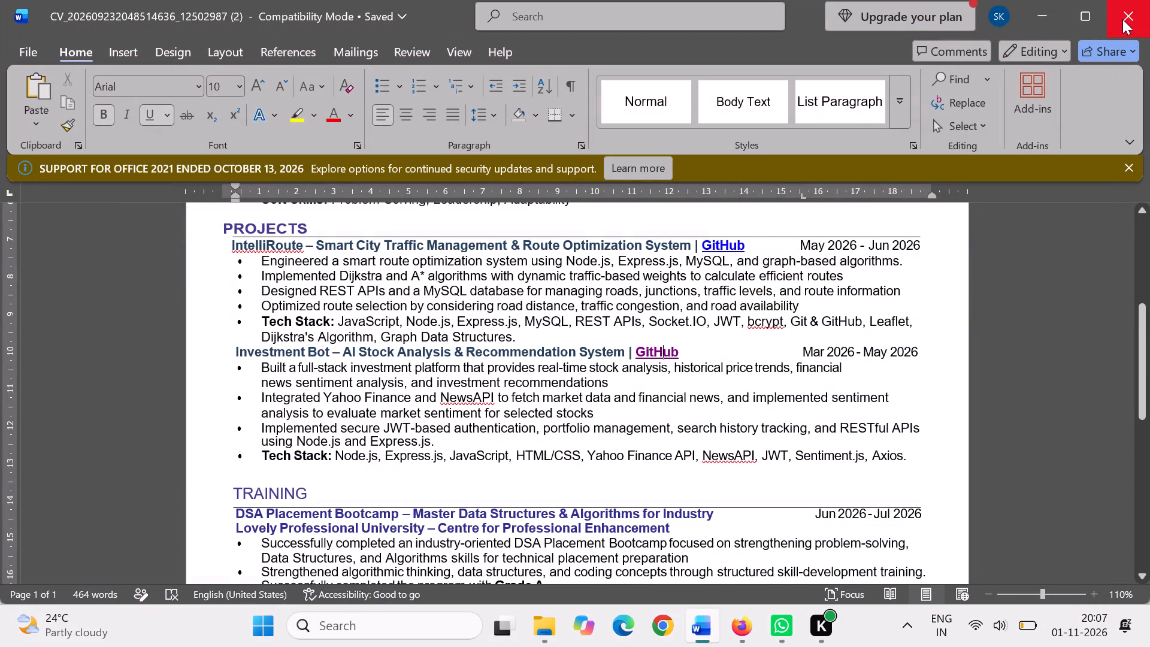
Follow the GitHub link in the IntelliRoute project heading, look through the repository's README, and close the browser window.
{"action": "left_click", "coordinate": [733, 244], "text": "ctrl"}
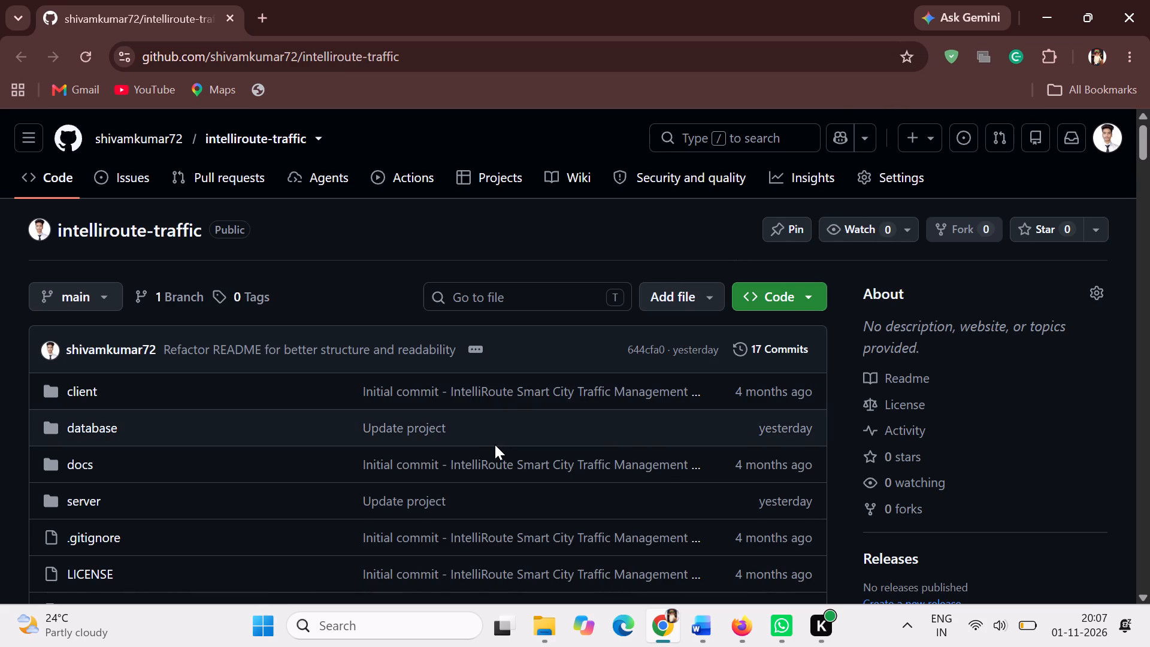
{"action": "scroll", "coordinate": [497, 445], "scroll_direction": "down", "scroll_amount": 12}
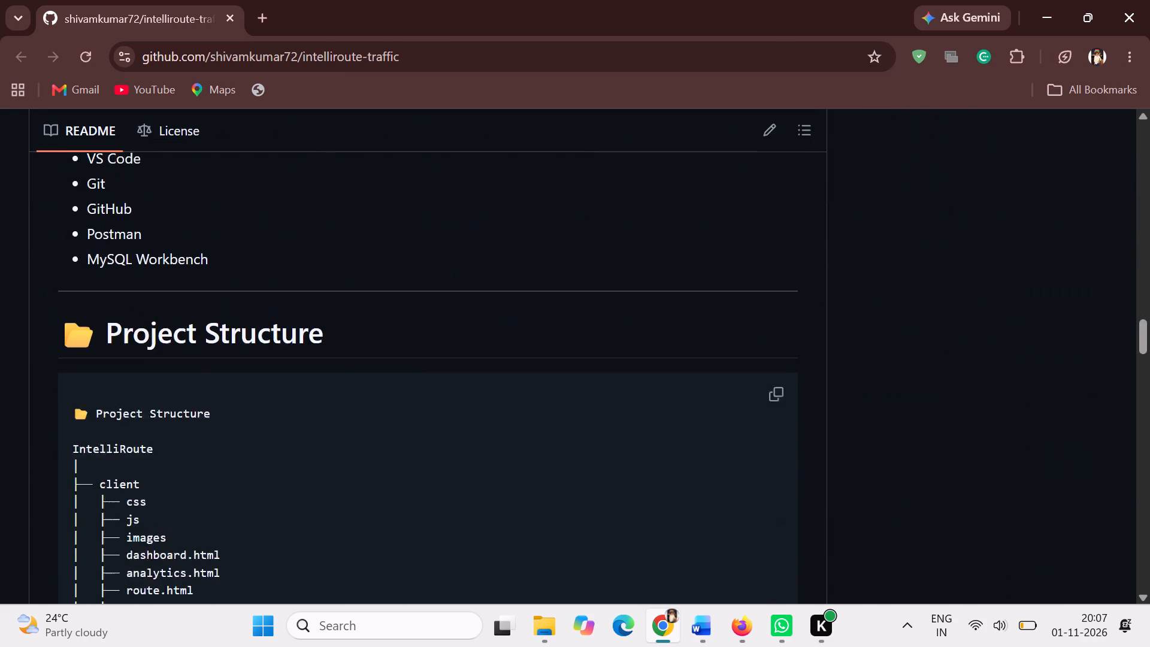
{"action": "scroll", "coordinate": [497, 445], "scroll_direction": "down", "scroll_amount": 4}
{"action": "scroll", "coordinate": [497, 445], "scroll_direction": "up", "scroll_amount": 7}
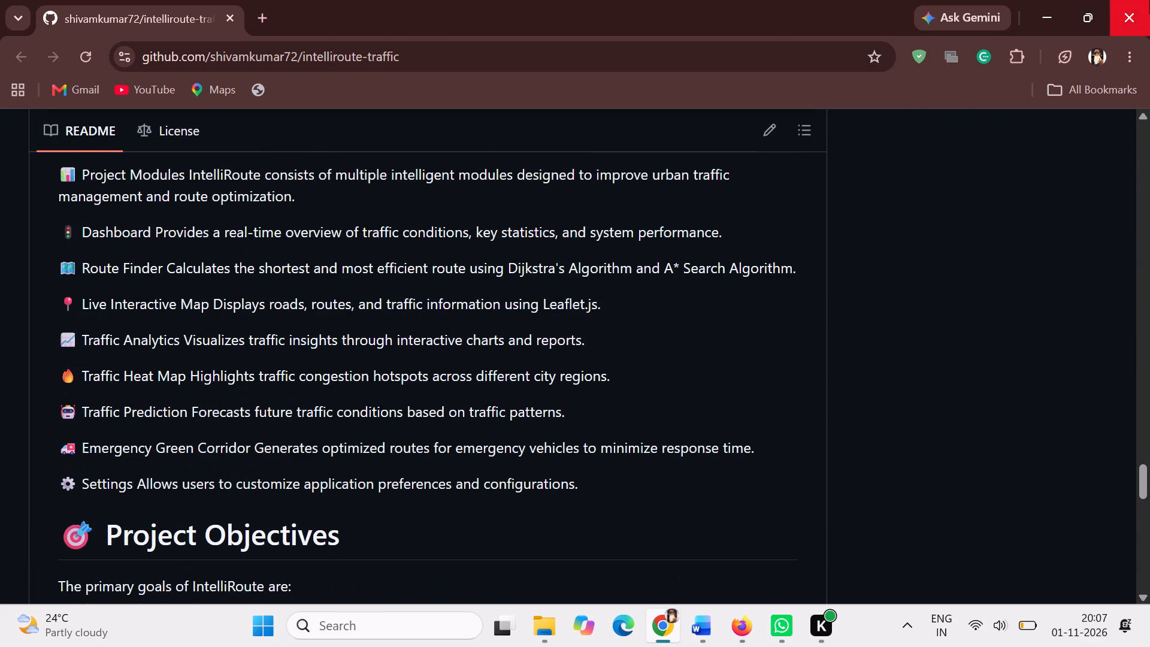
{"action": "left_click", "coordinate": [1149, 0]}
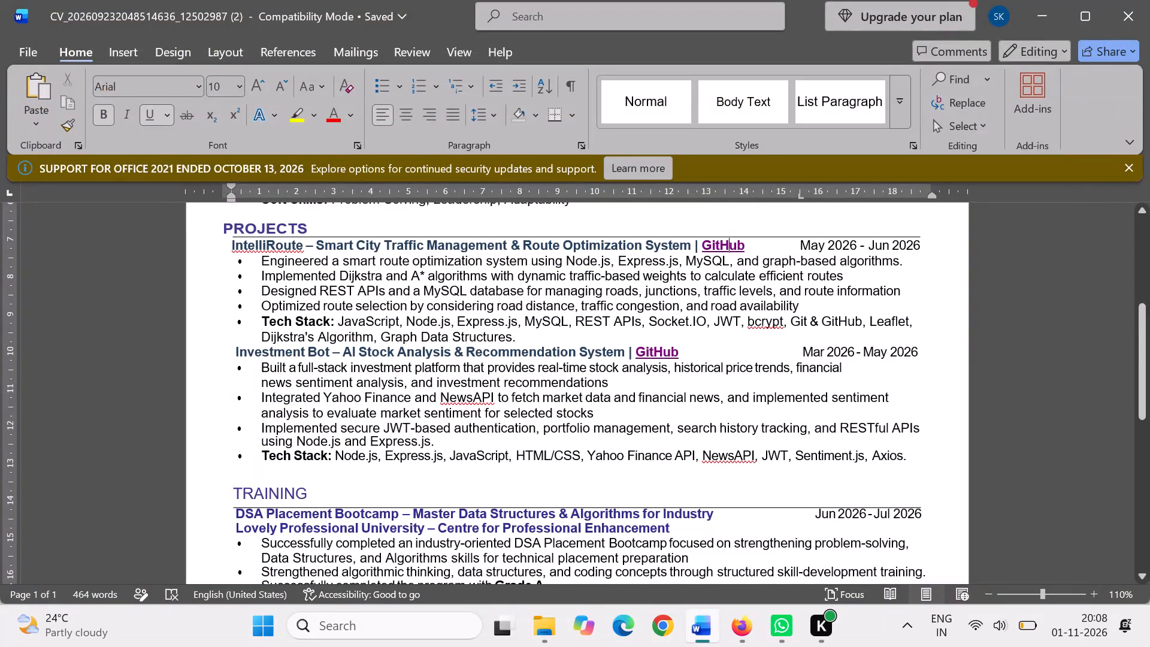
Save a copy of the CV in the Desktop folder as a Word Document named "Shivam cvv".
{"action": "left_click", "coordinate": [28, 52]}
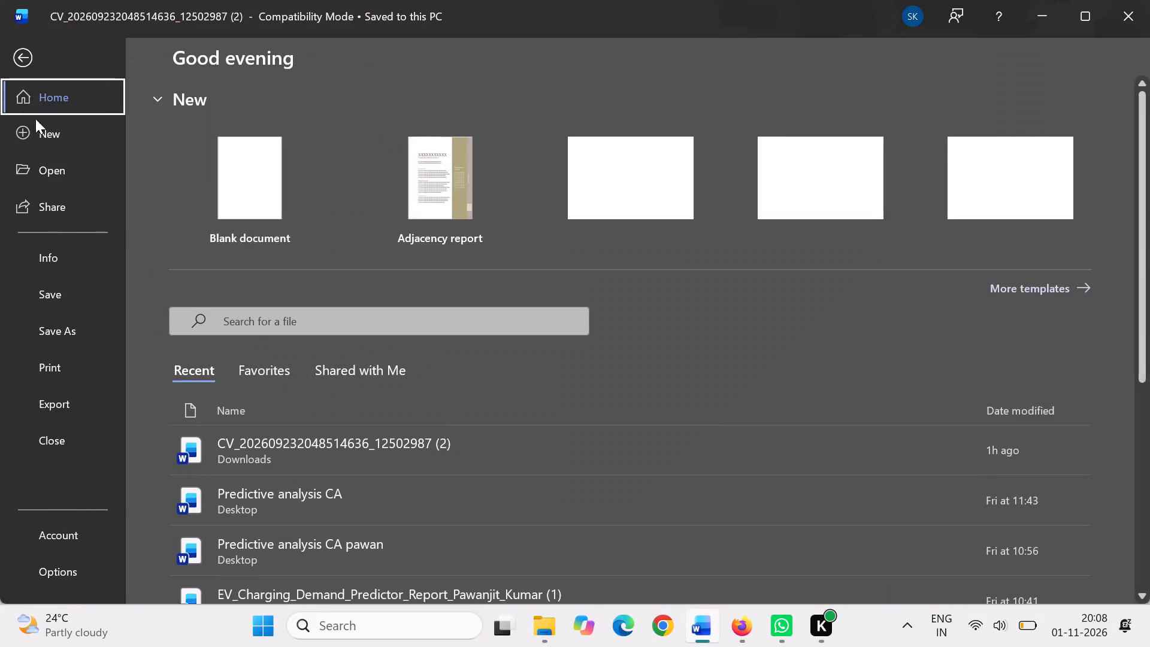
{"action": "left_click", "coordinate": [57, 329]}
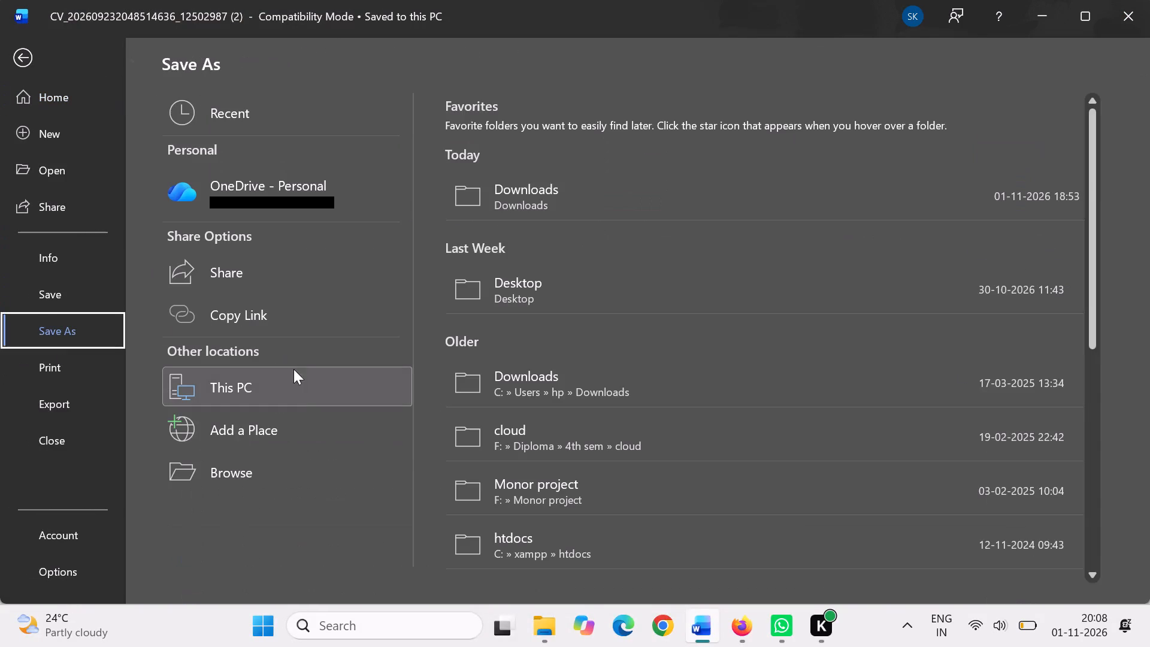
{"action": "left_click", "coordinate": [306, 383]}
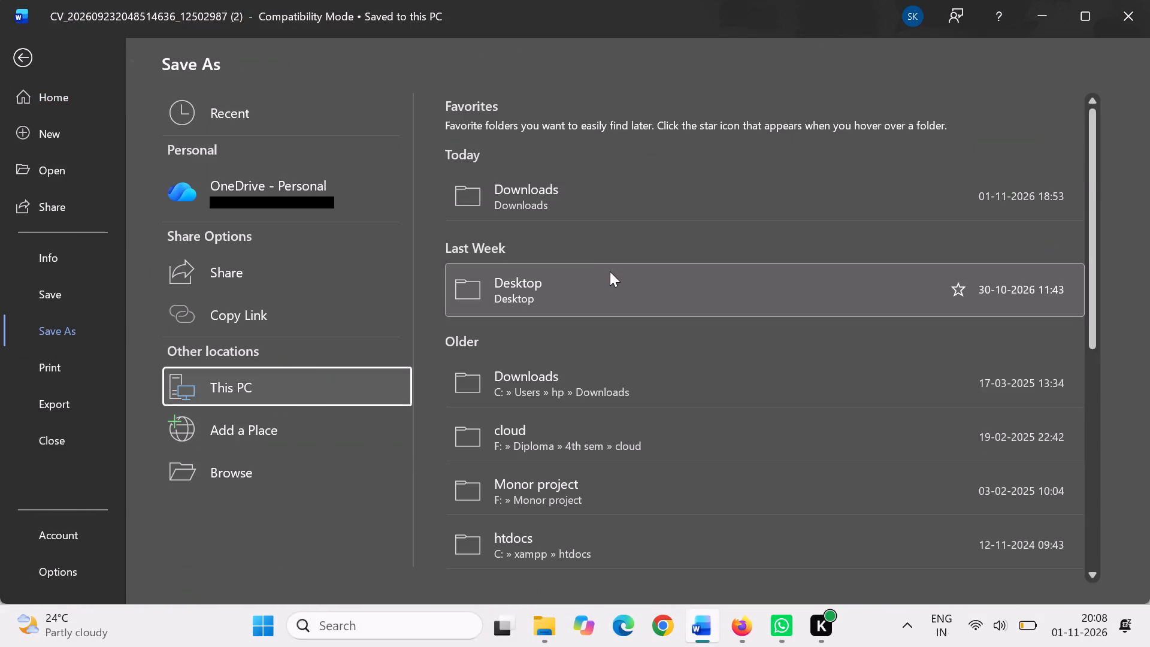
{"action": "left_click", "coordinate": [610, 271]}
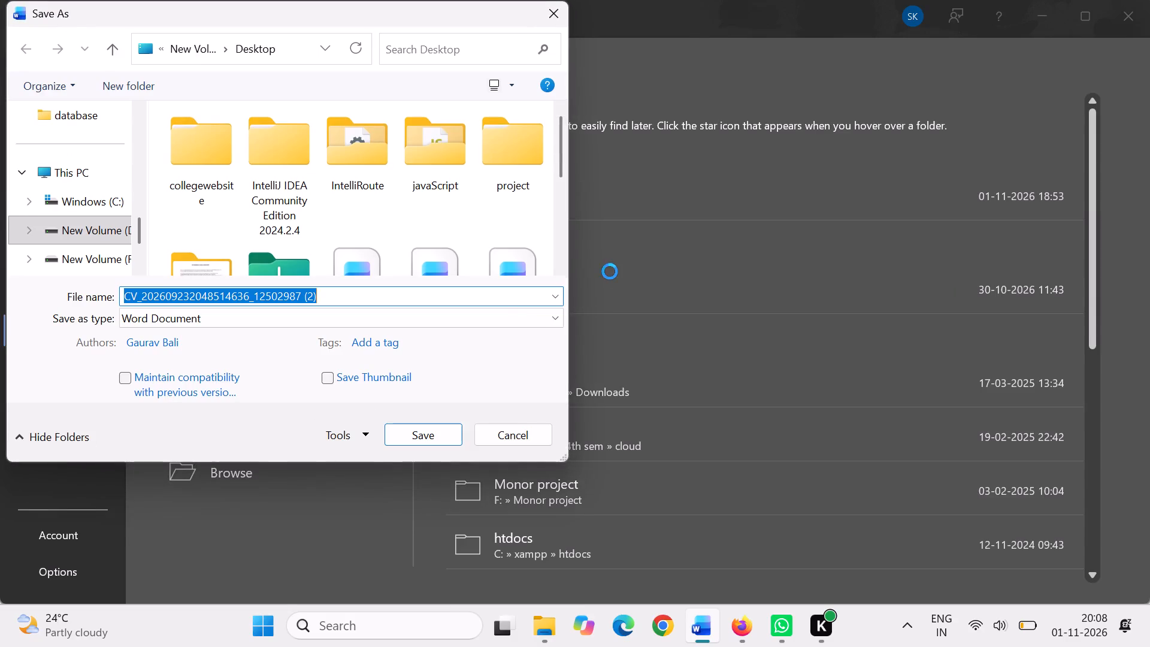
{"action": "key", "text": "BackSpace"}
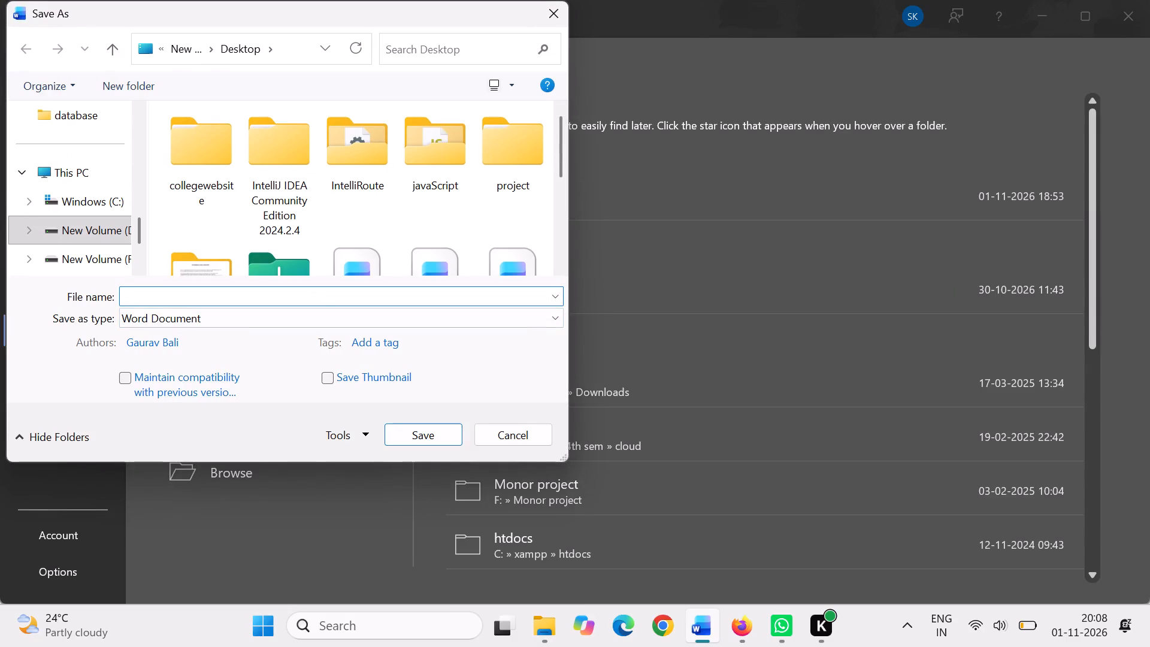
{"action": "type", "text": "Shiva"}
{"action": "type", "text": "m"}
{"action": "key", "text": "space"}
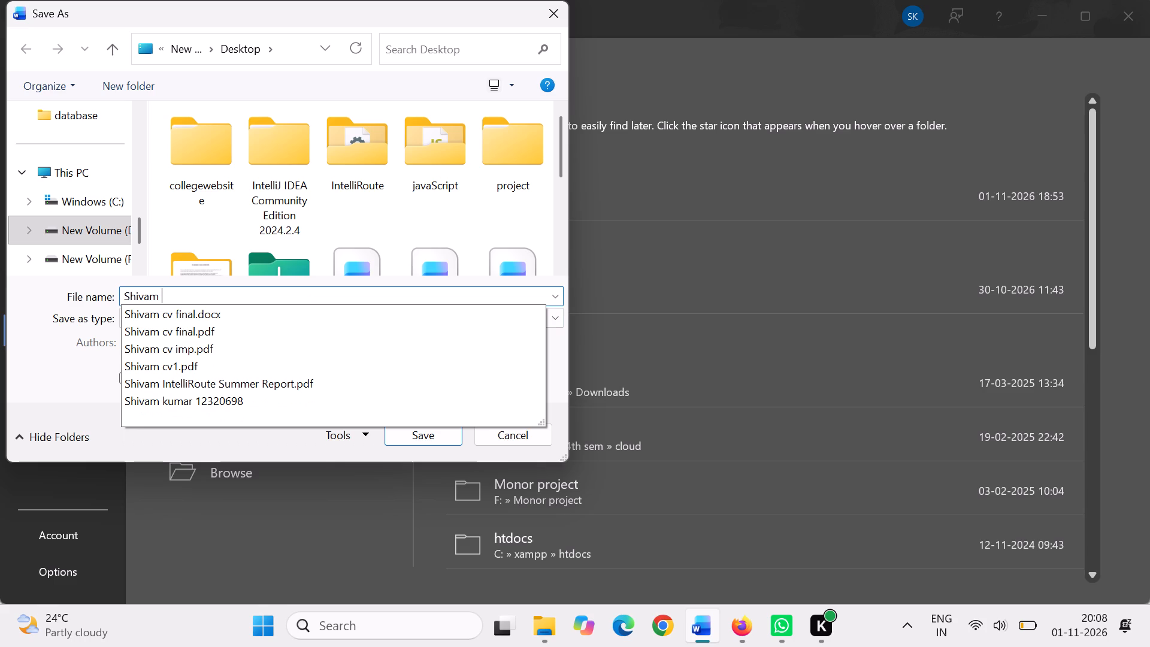
{"action": "type", "text": "cv"}
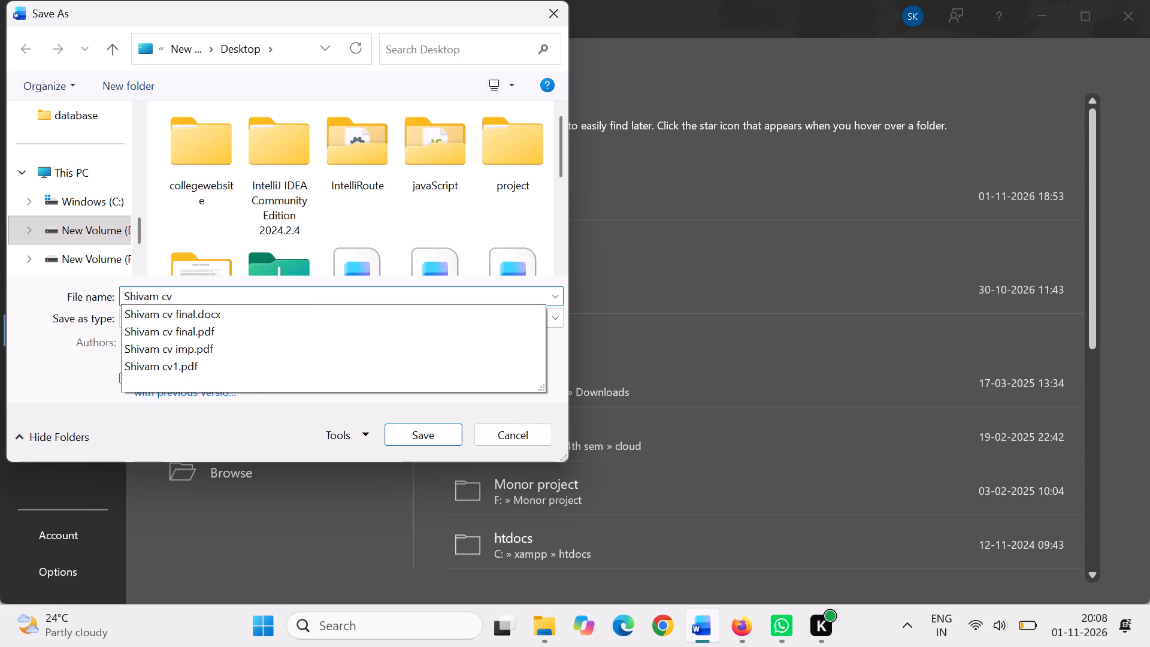
{"action": "key", "text": "v"}
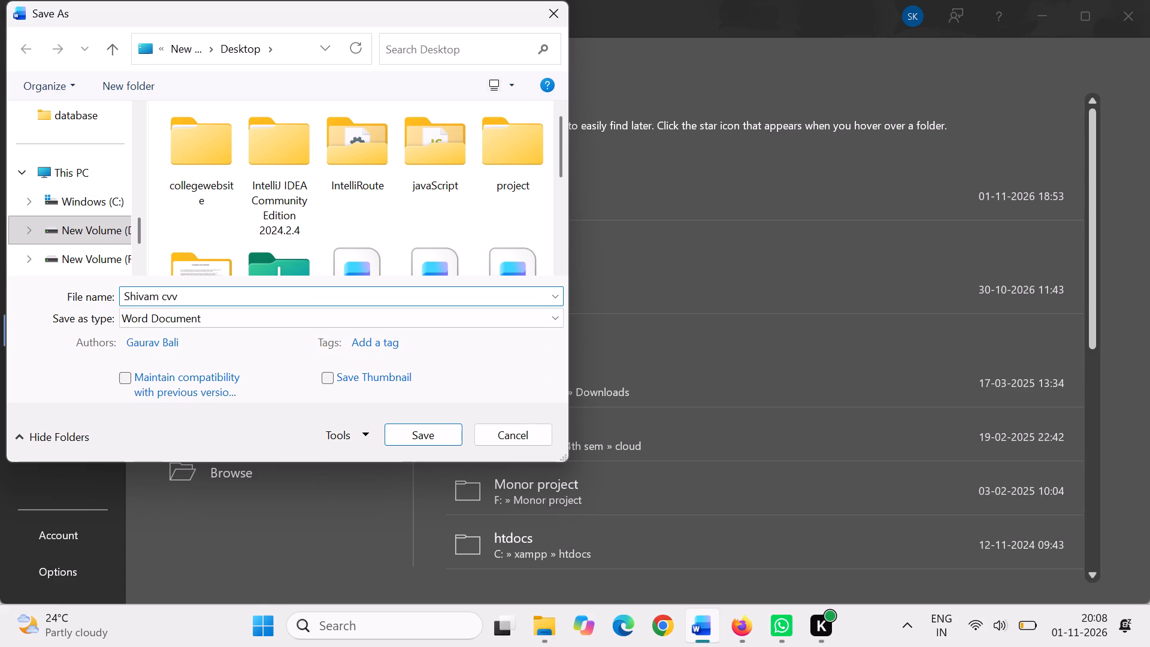
{"action": "left_click", "coordinate": [411, 434]}
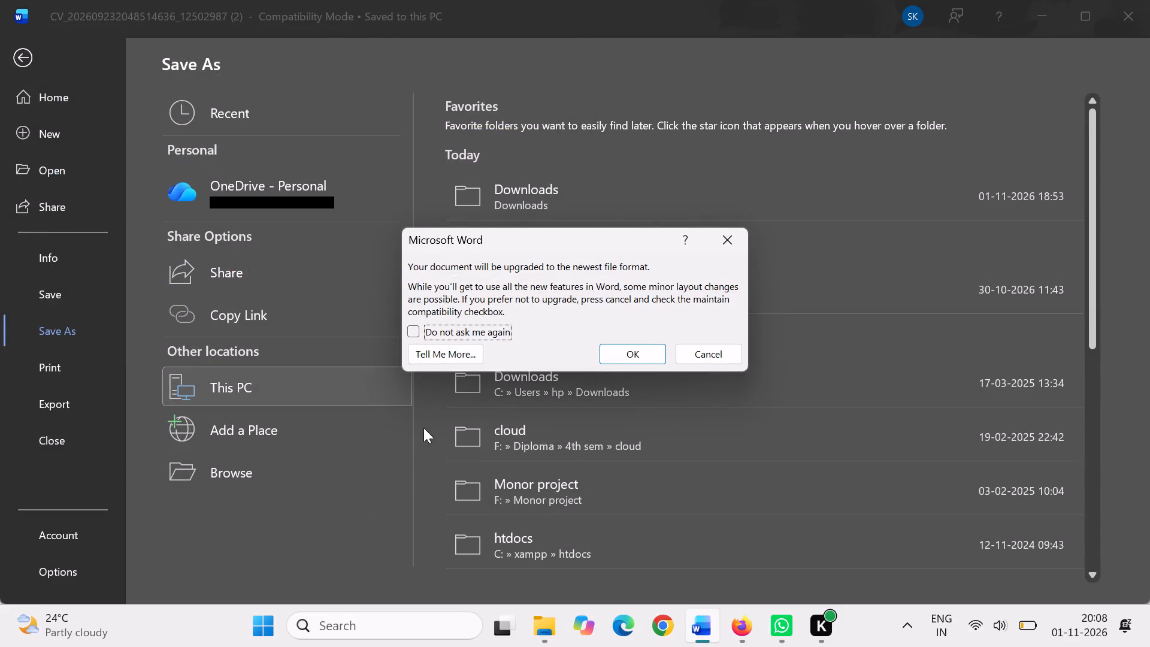
Accept upgrading the CV to the newest Word file format to complete the save.
{"action": "left_click", "coordinate": [635, 354]}
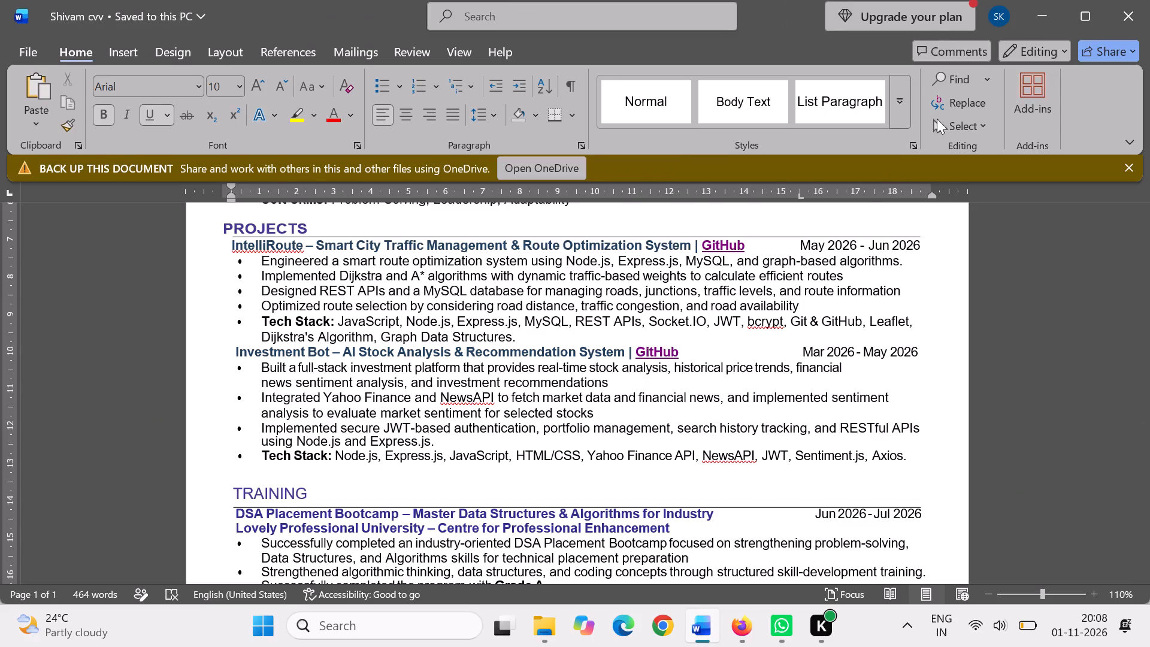
{"action": "left_click", "coordinate": [29, 52]}
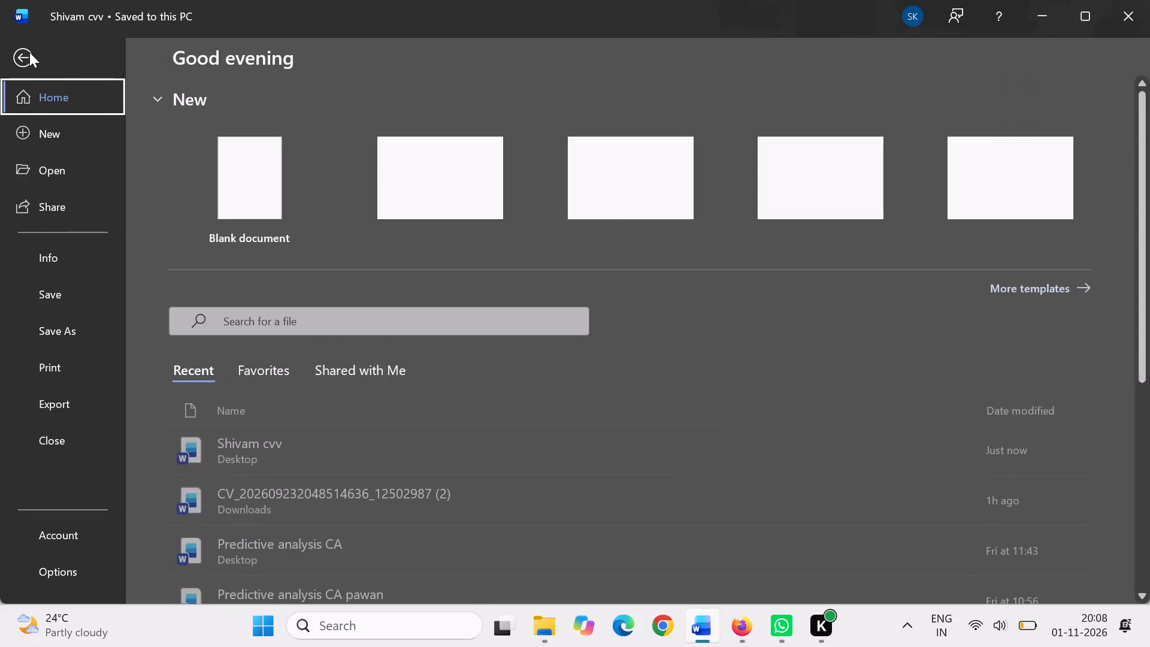
{"action": "left_click", "coordinate": [66, 329]}
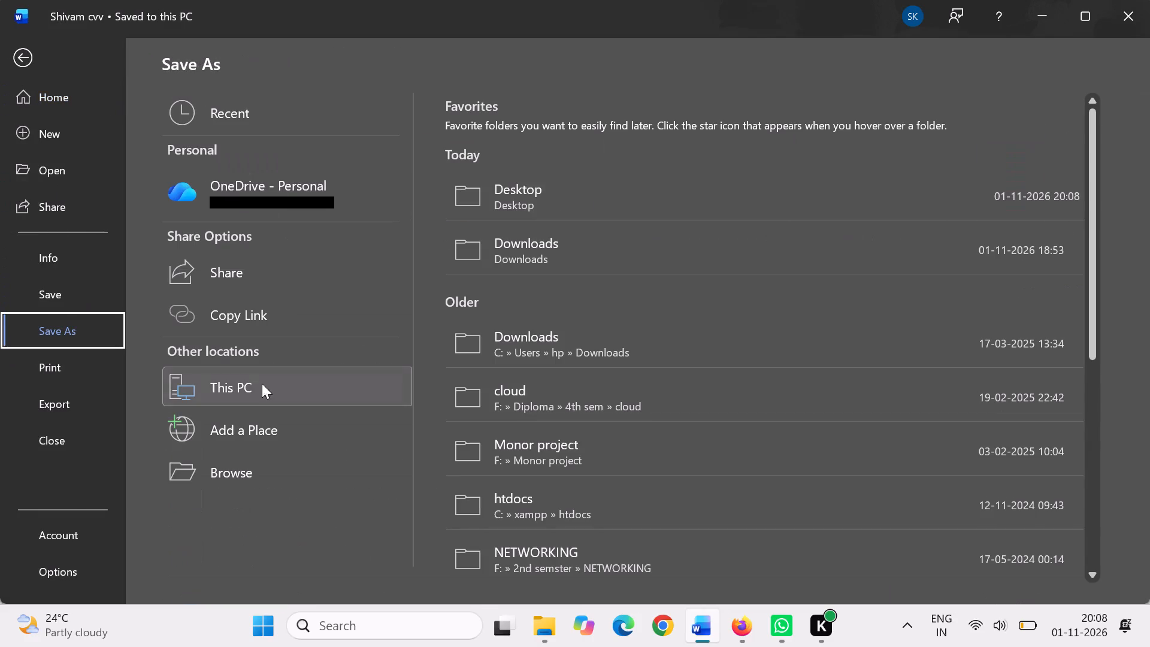
{"action": "left_click", "coordinate": [285, 387]}
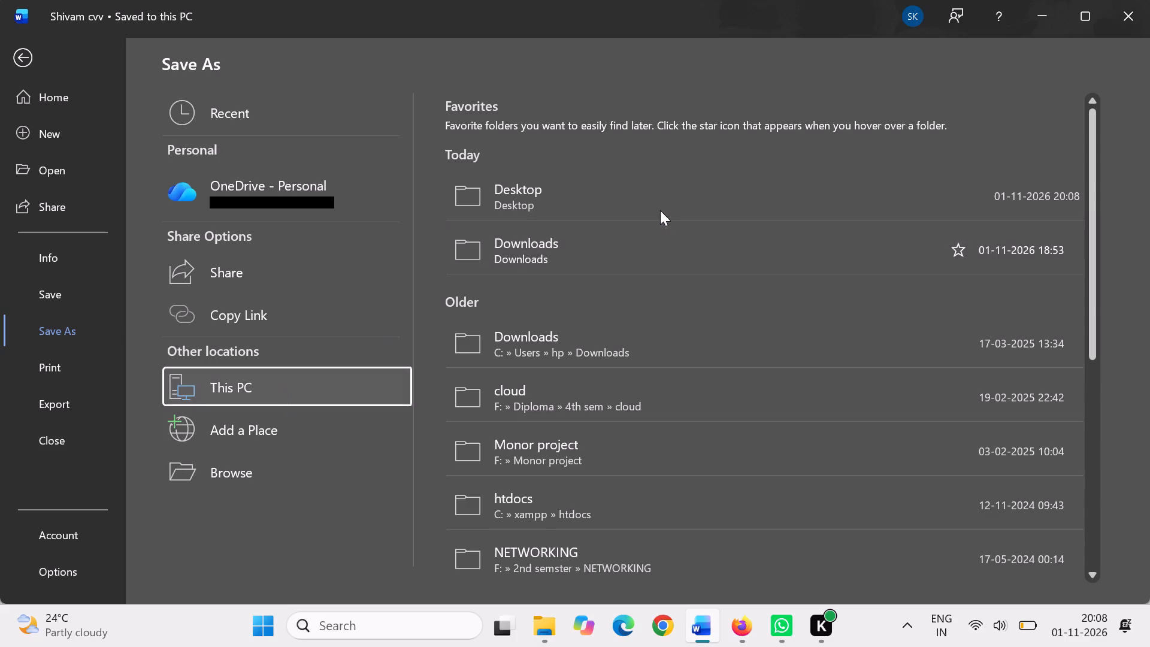